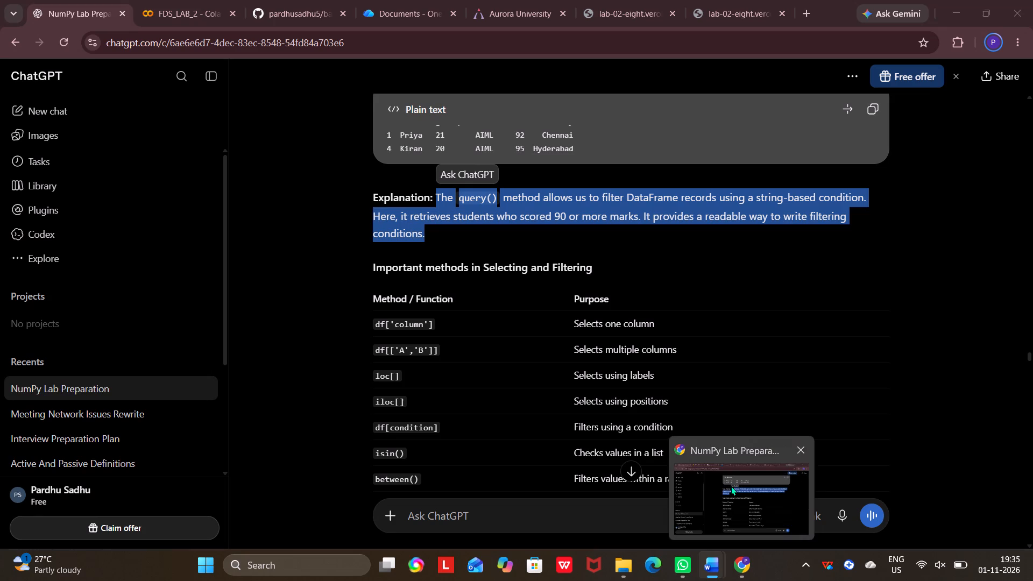
Copy the section 3 heading text "Manipulating Data" from the ChatGPT conversation and paste it after "Question 3:" in the Word document Document1.
click(731, 486)
click(664, 382)
scroll(664, 382, down, 2)
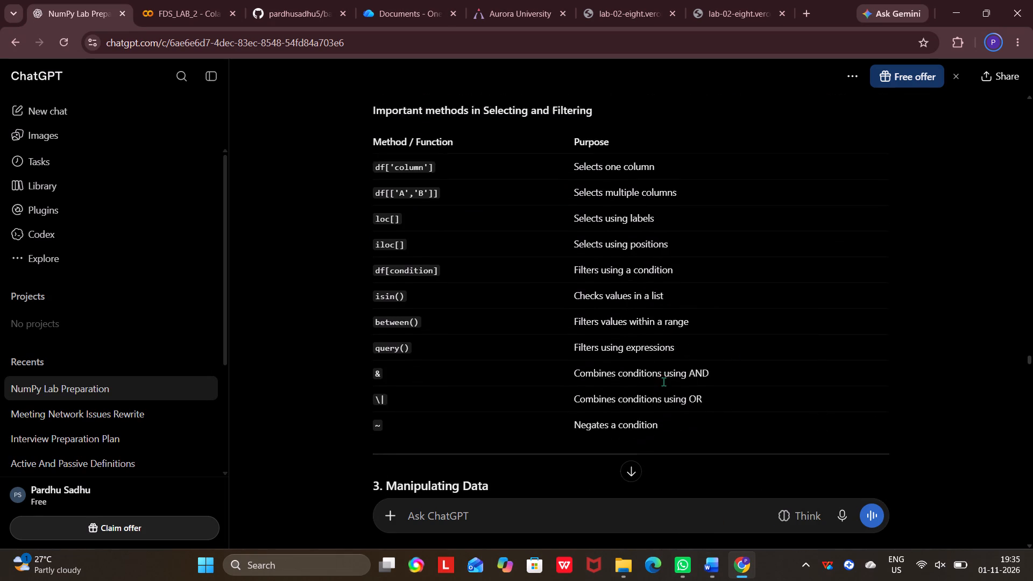
scroll(664, 382, down, 2)
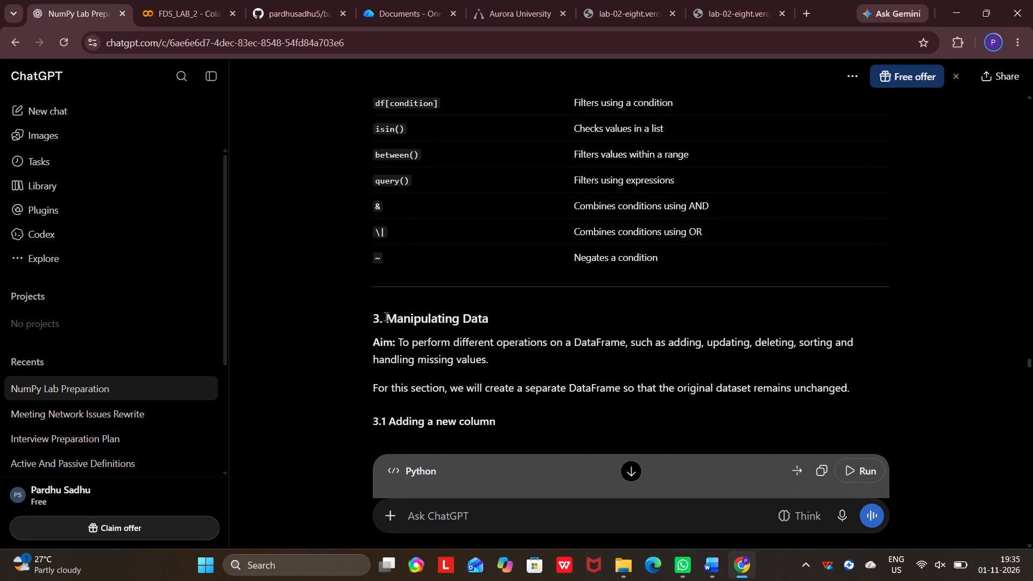
drag(386, 317, 521, 307)
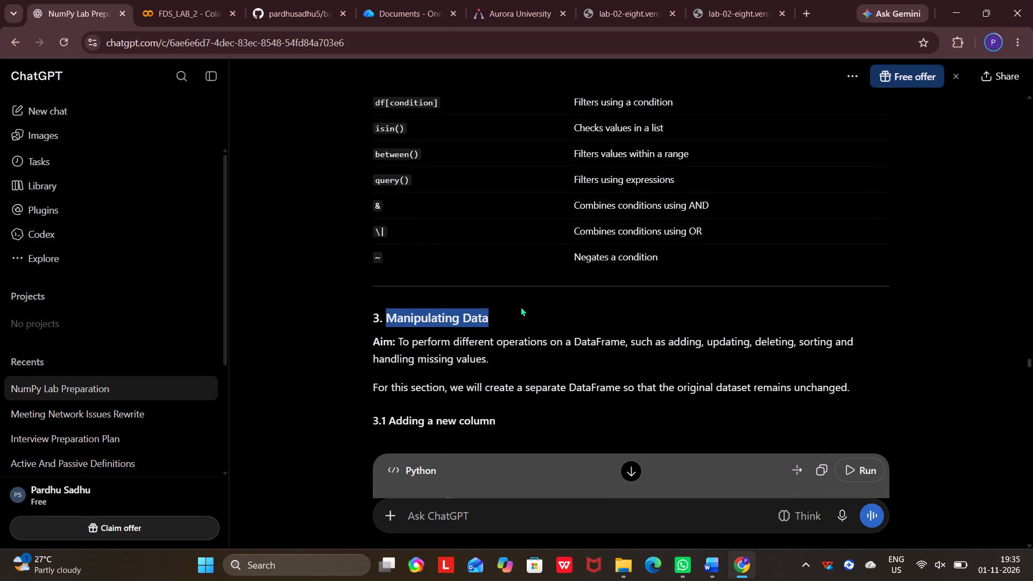
key(ctrl+c)
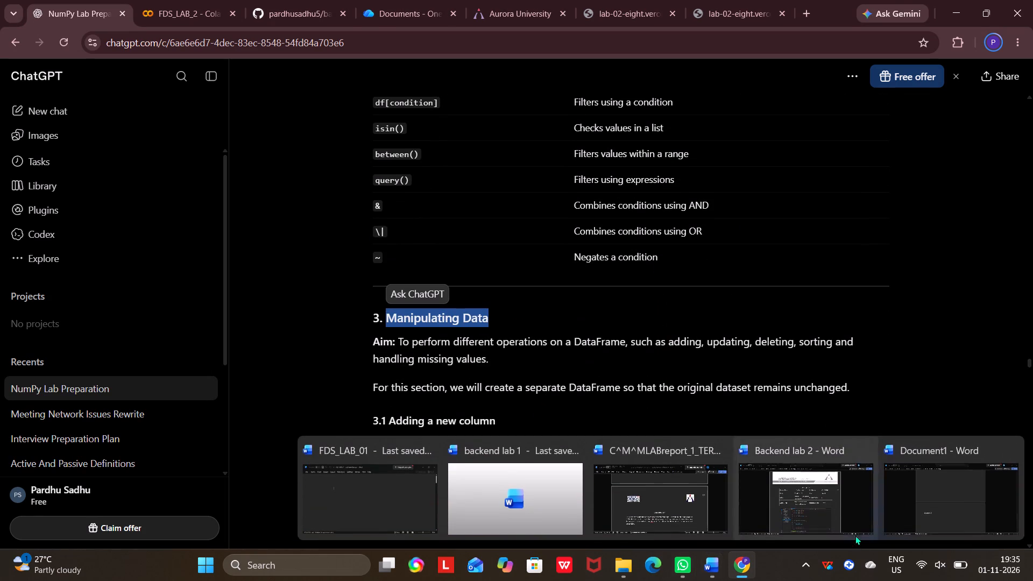
click(965, 519)
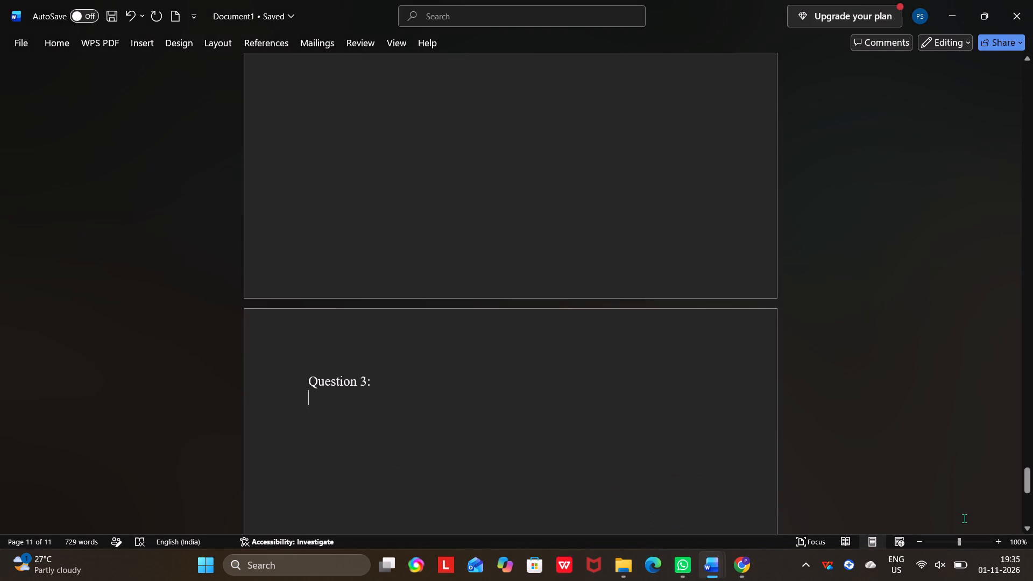
click(479, 378)
key(space)
key(ctrl+v)
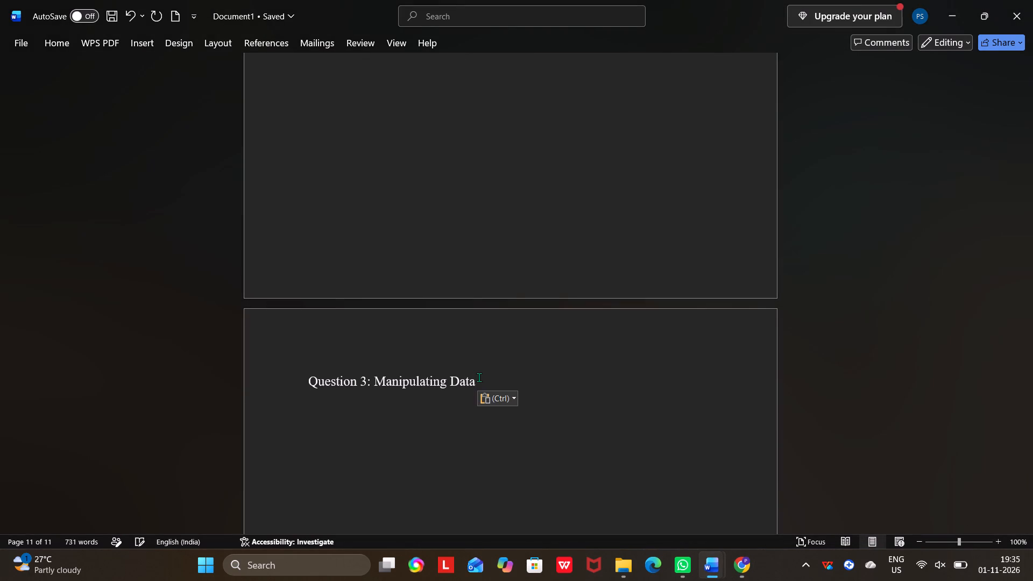
key(Return)
key(Return)
Copy the subheading "3.1 Adding a new column" from ChatGPT in Chrome and paste it below the Question 3 heading in Word.
scroll(479, 378, up, 2)
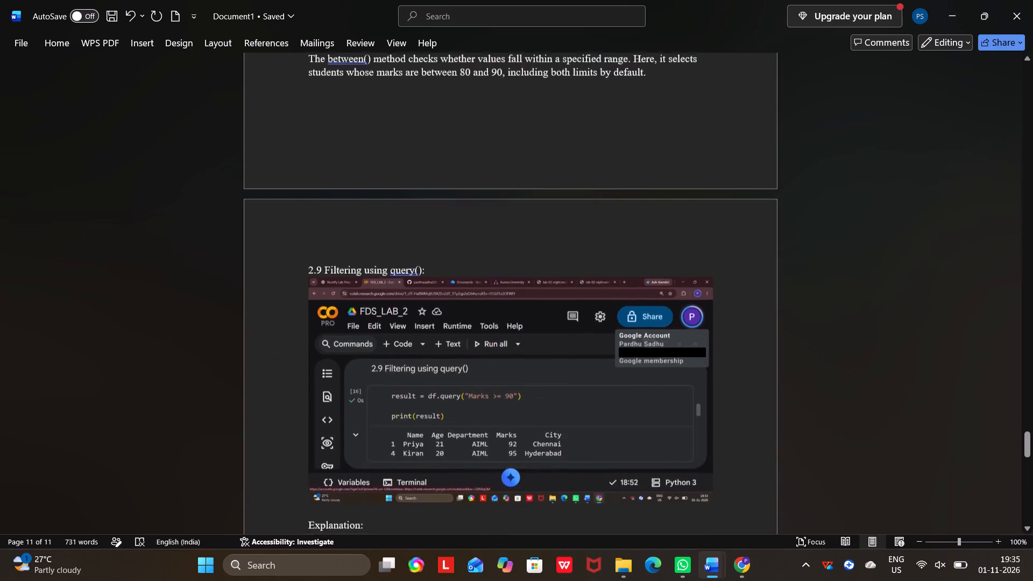
scroll(479, 378, down, 2)
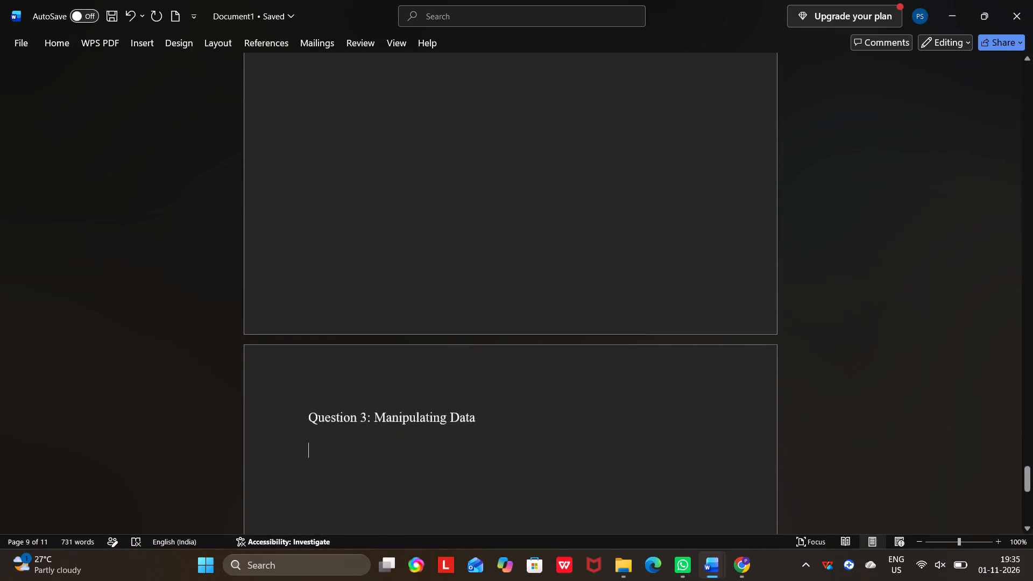
scroll(479, 378, down, 1)
scroll(480, 388, up, 1)
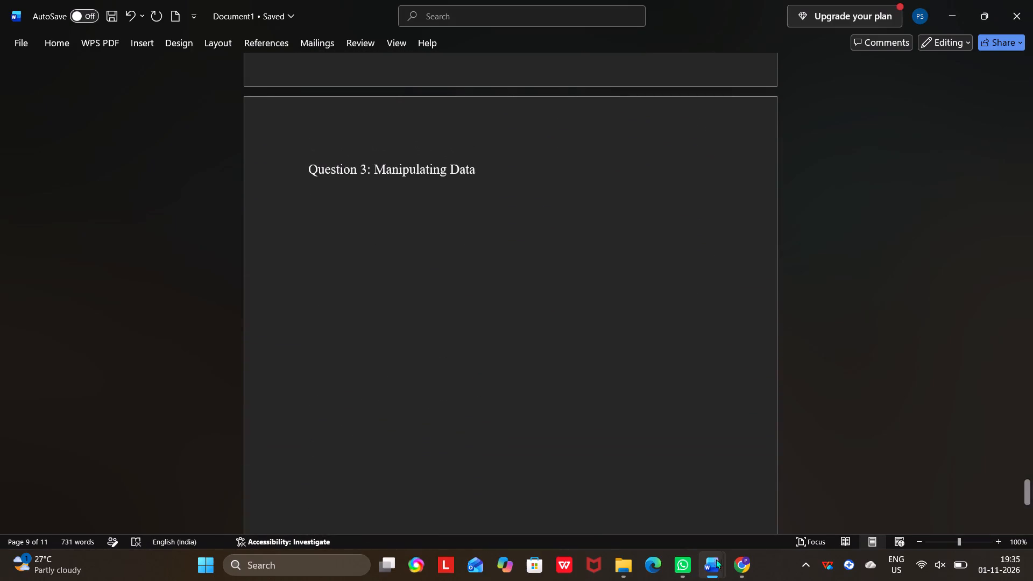
click(733, 497)
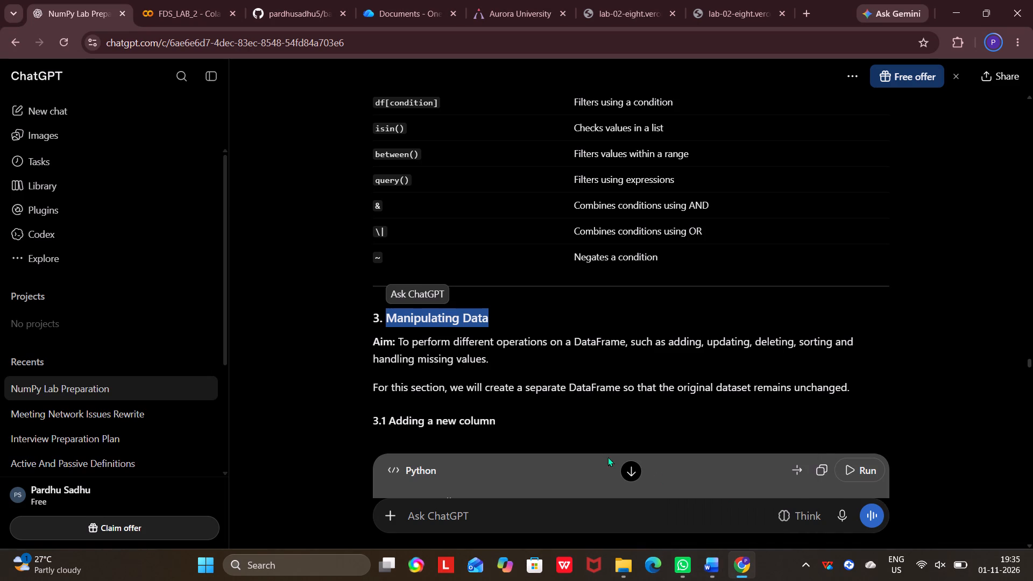
click(557, 410)
scroll(557, 410, down, 2)
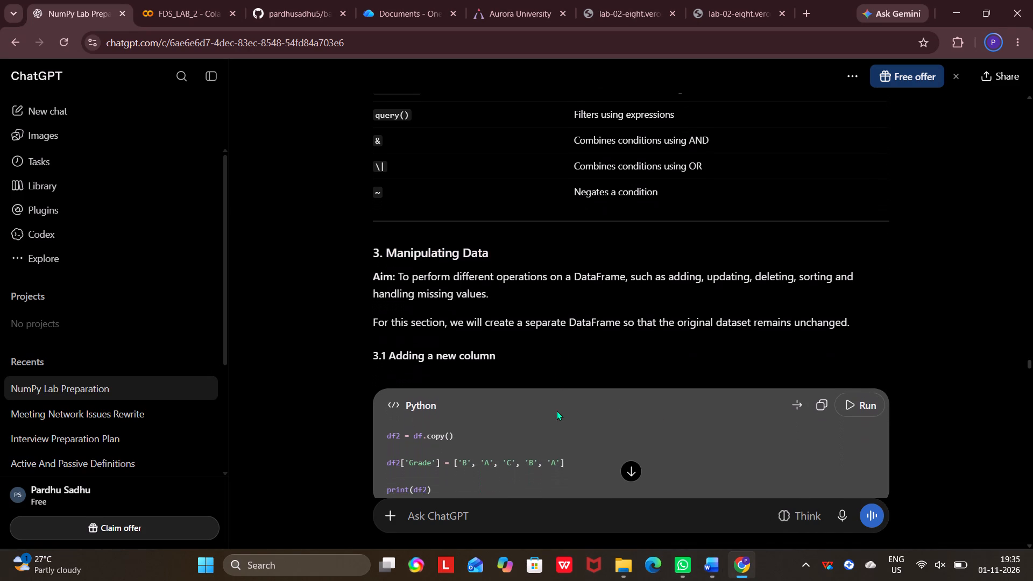
drag(367, 356, 525, 359)
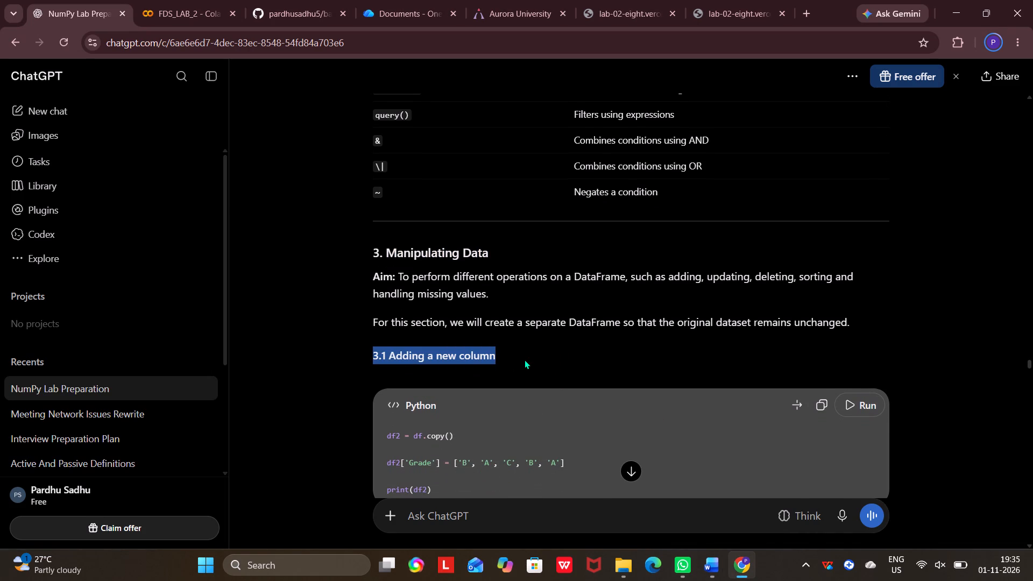
key(ctrl+c)
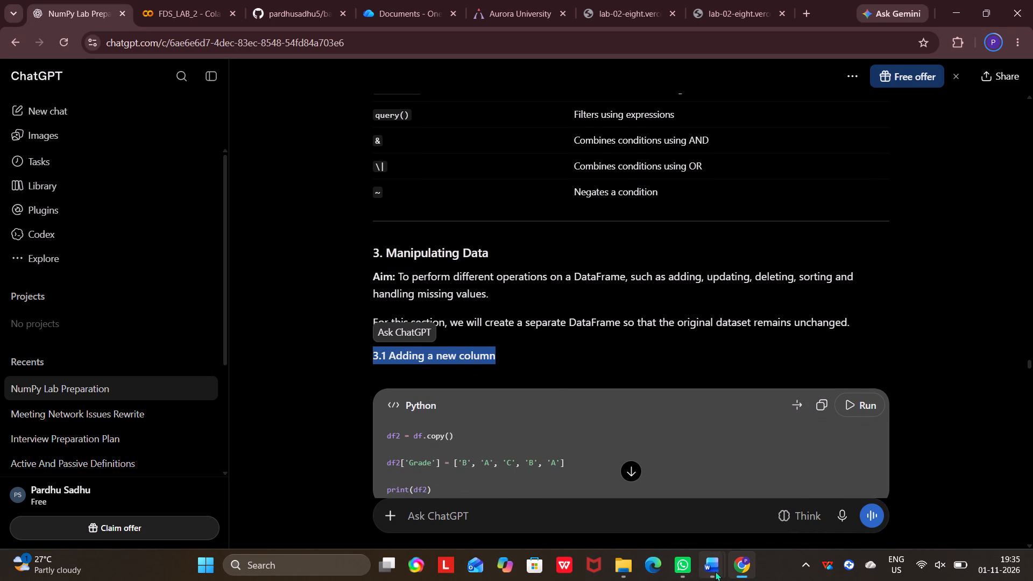
click(932, 498)
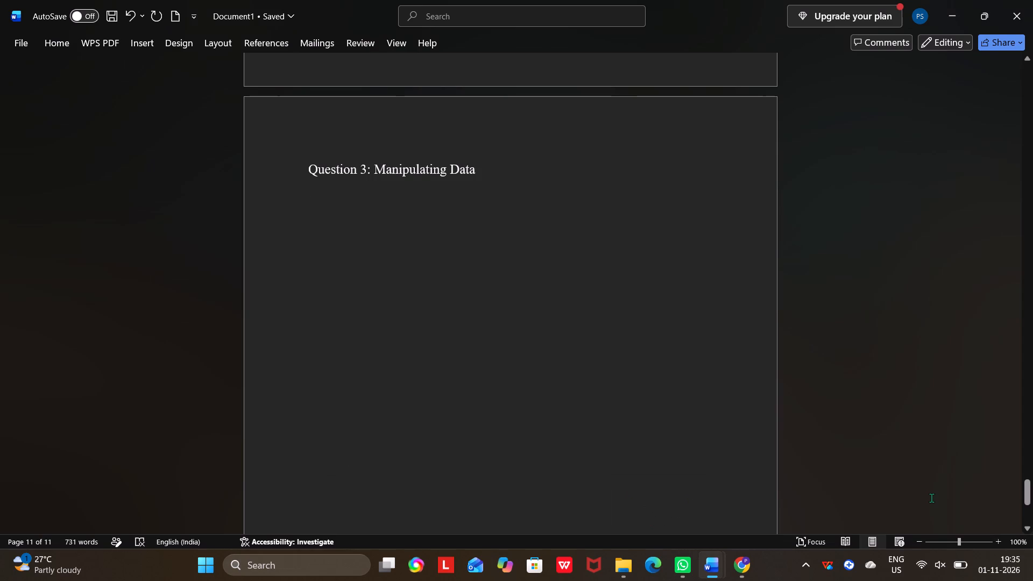
key(ctrl+v)
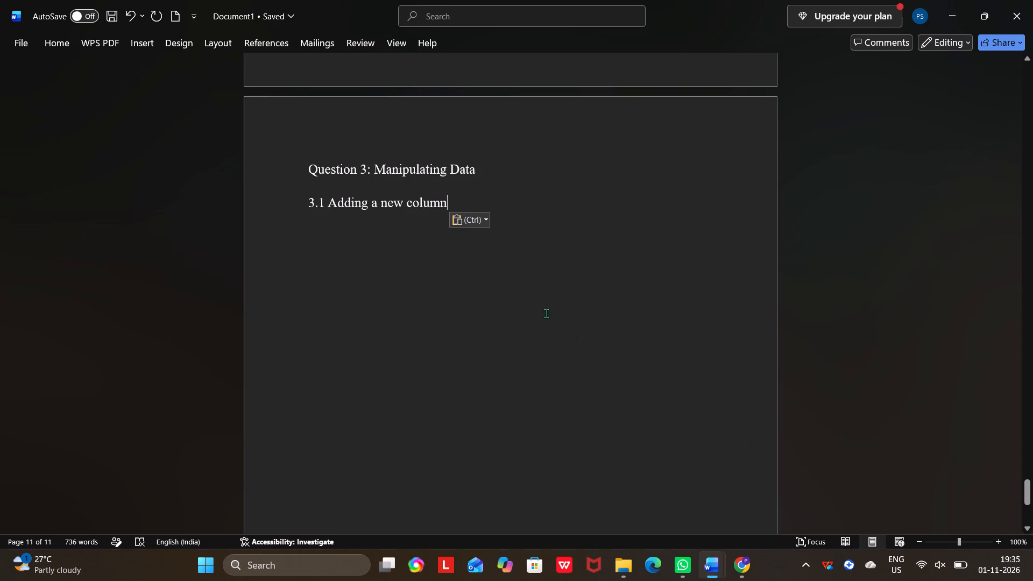
Set the font size of the "3.1 Adding a new column" subheading to 12.
drag(452, 206, 306, 196)
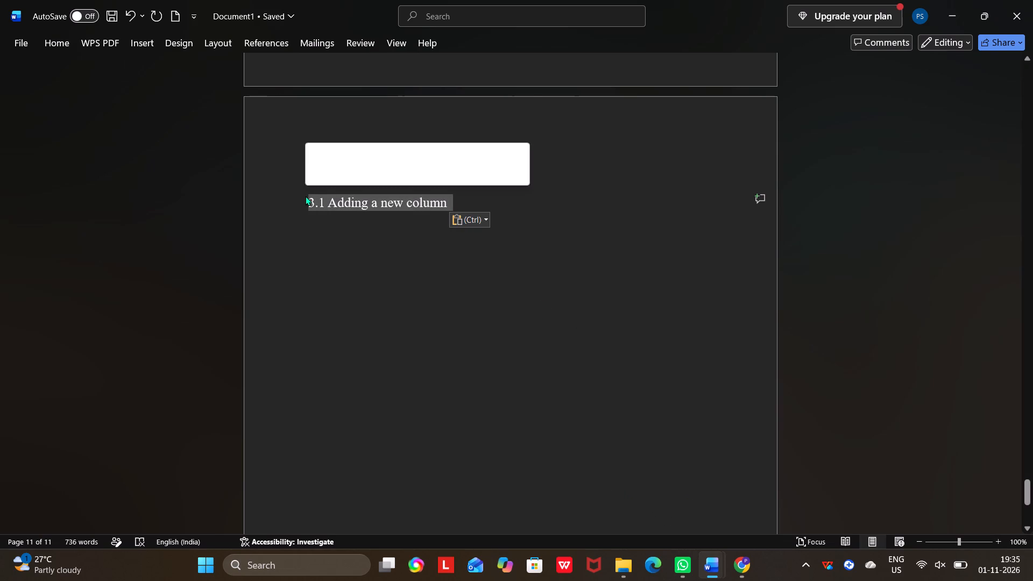
click(409, 154)
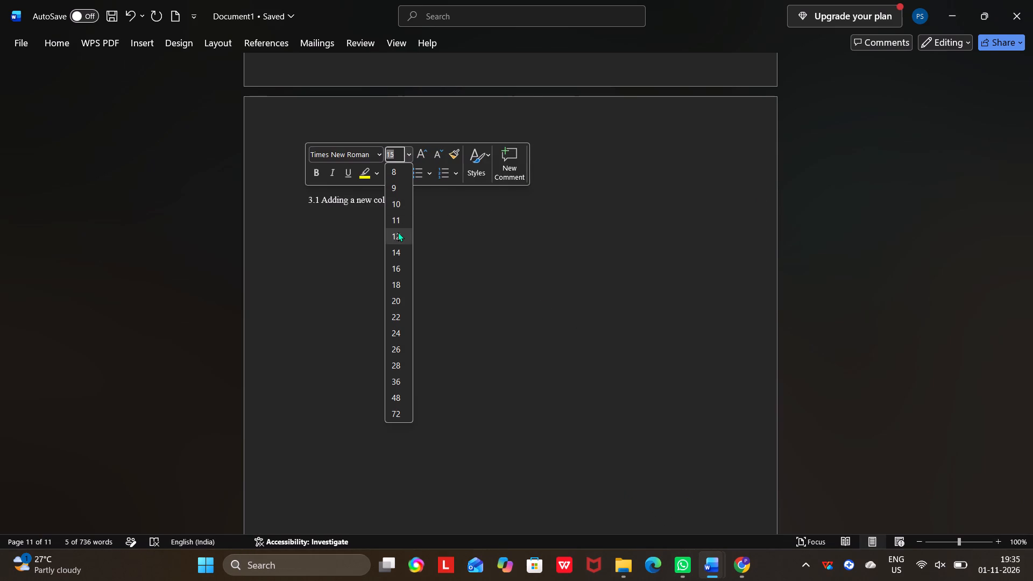
click(396, 230)
click(479, 209)
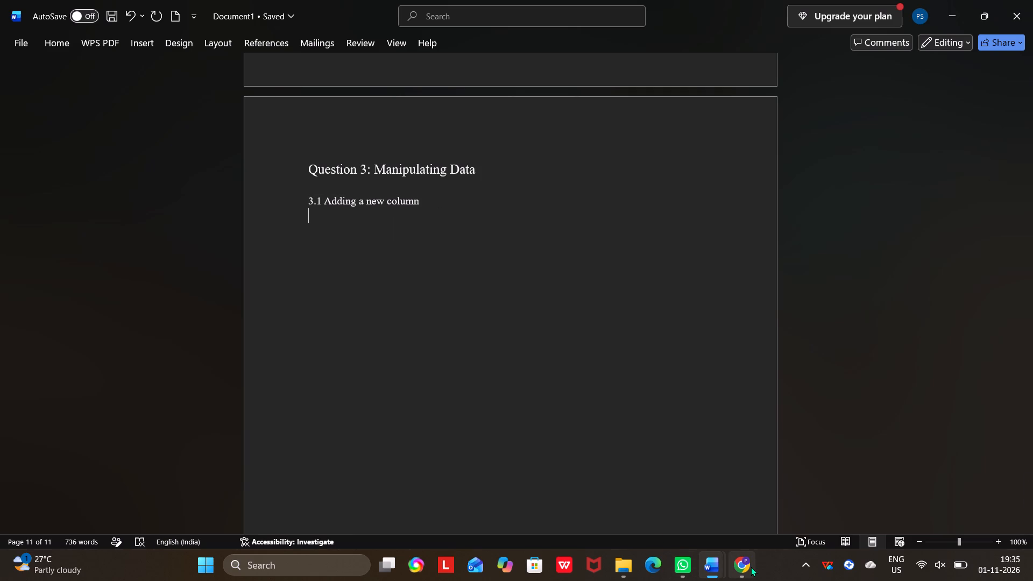
Switch to the FDS_LAB_2 Colab notebook in Chrome.
click(750, 473)
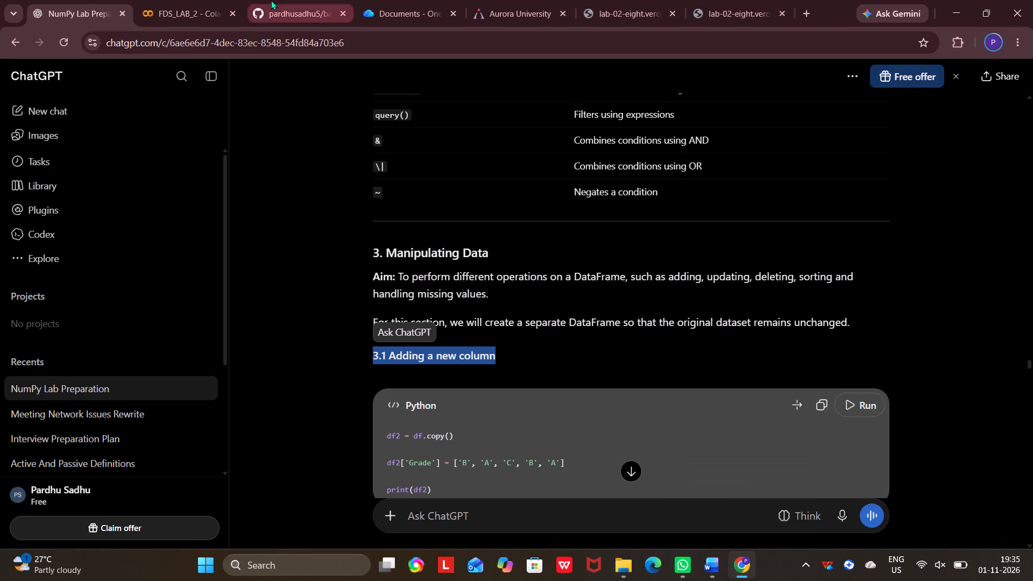
click(154, 0)
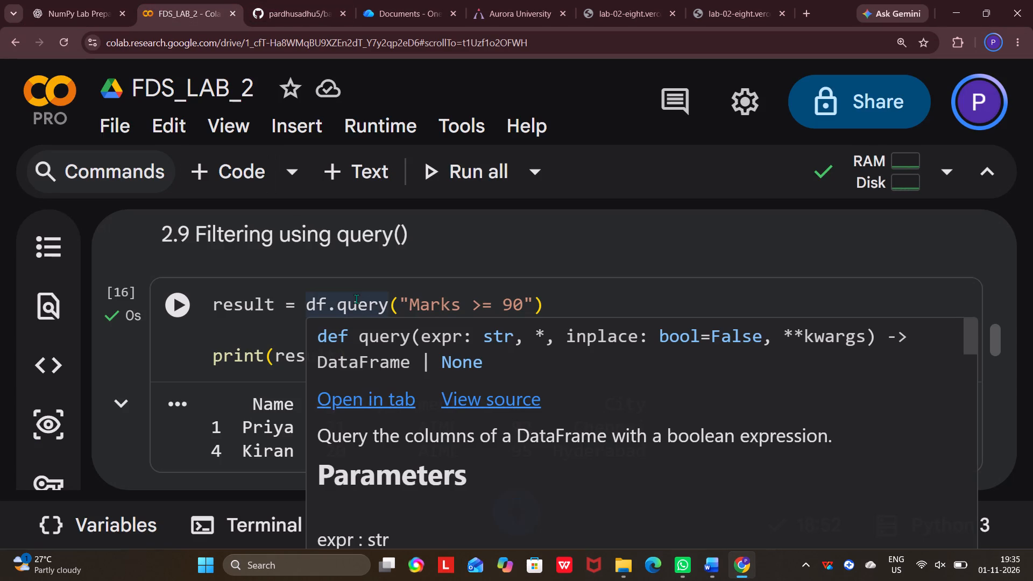
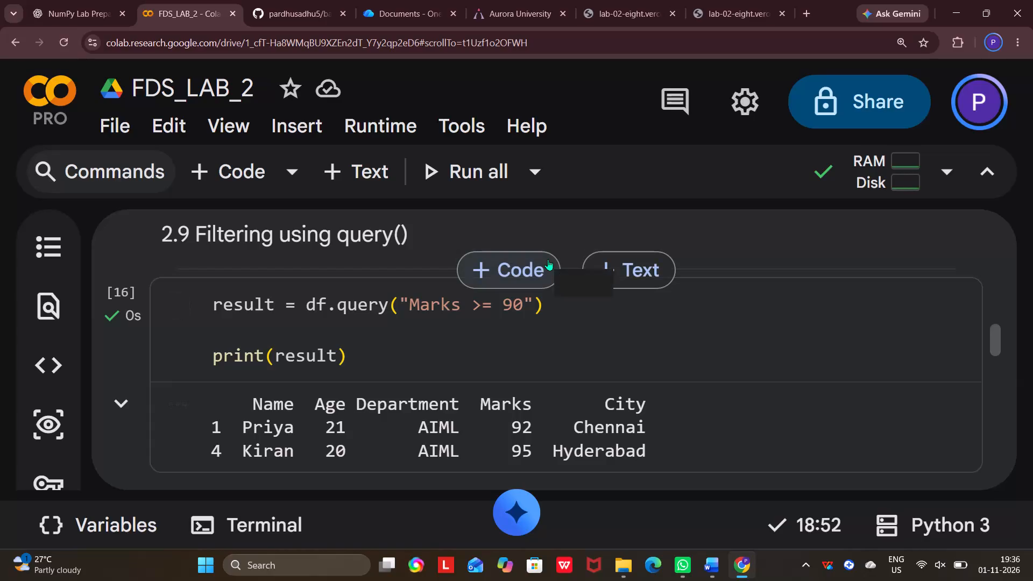
Capture a full-screen snip of the Colab notebook showing the Question 3 aim and the whole 3.1 Adding a new column code and output.
scroll(650, 415, down, 6)
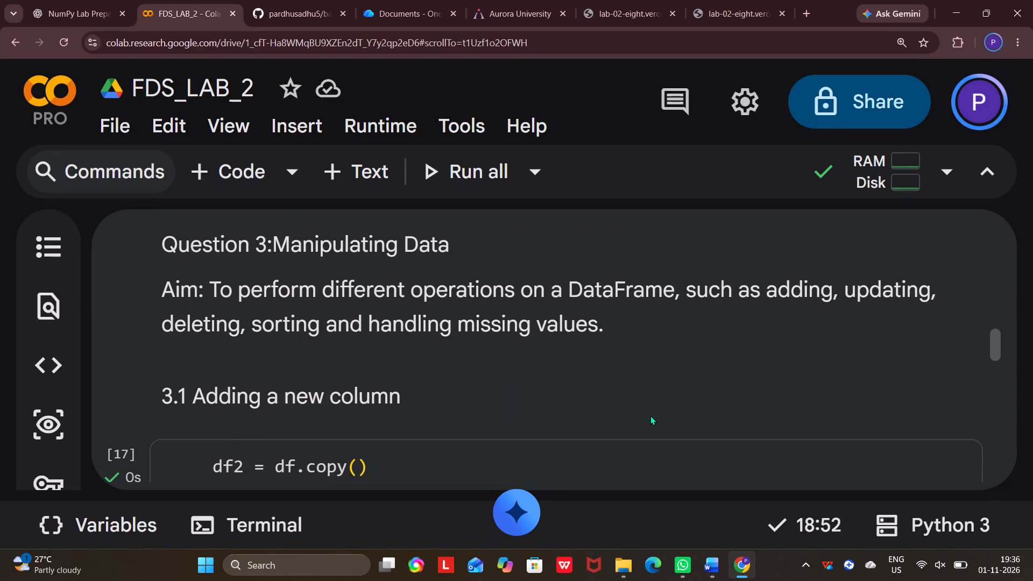
key(ctrl+minus)
key(ctrl+minus)
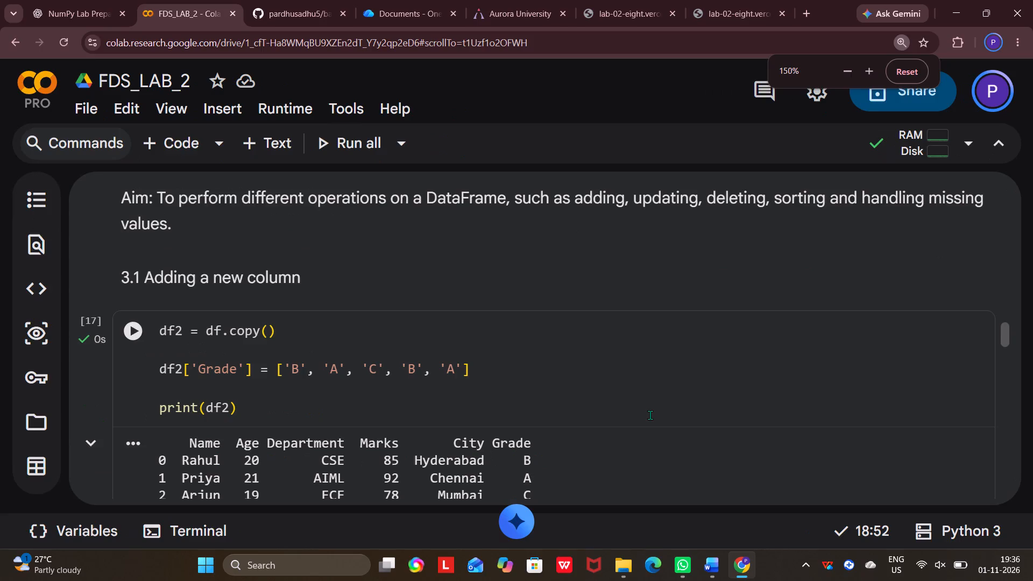
key(ctrl+minus)
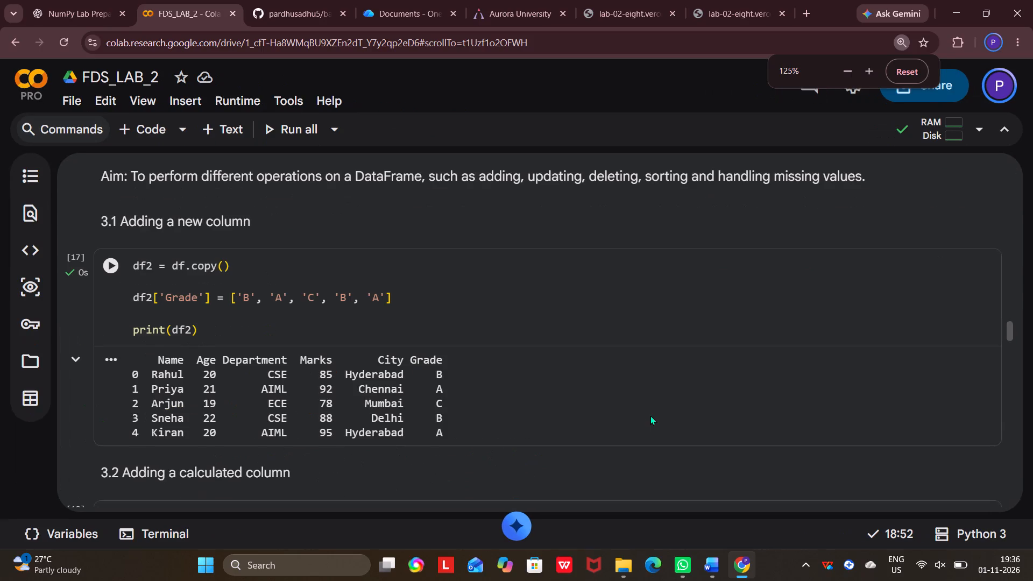
scroll(650, 415, up, 1)
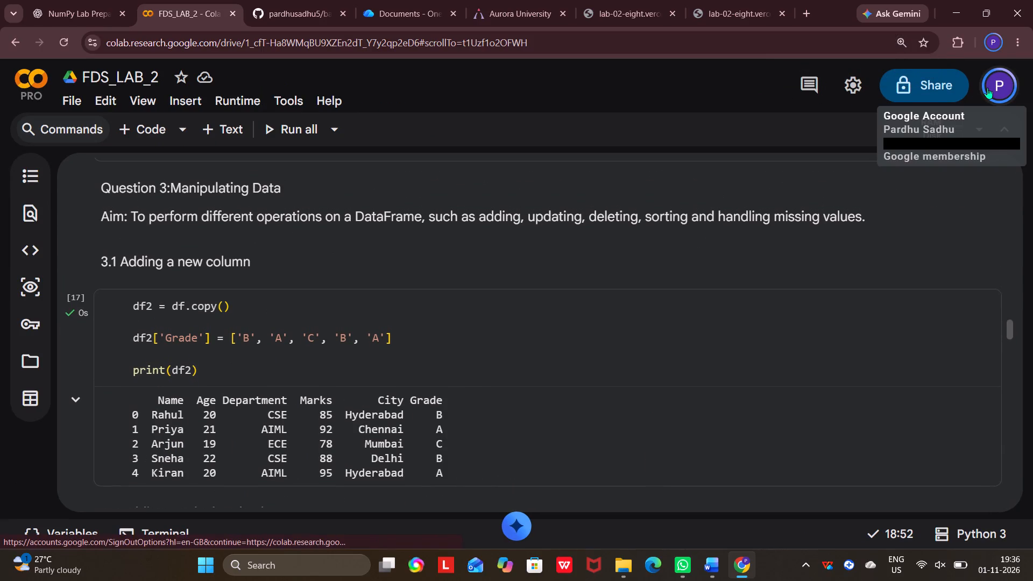
key(shift+super+s)
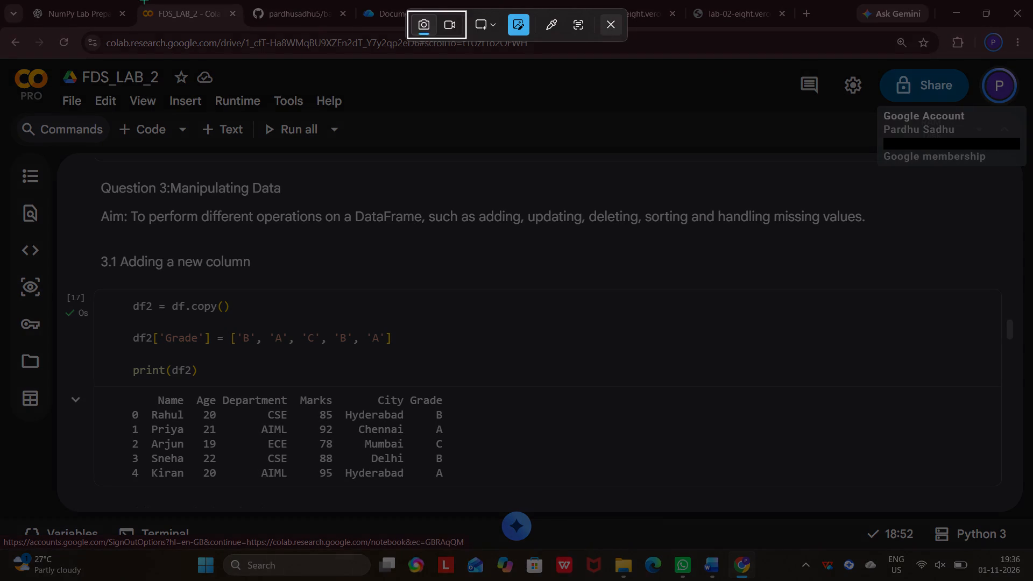
drag(0, 0, 779, 580)
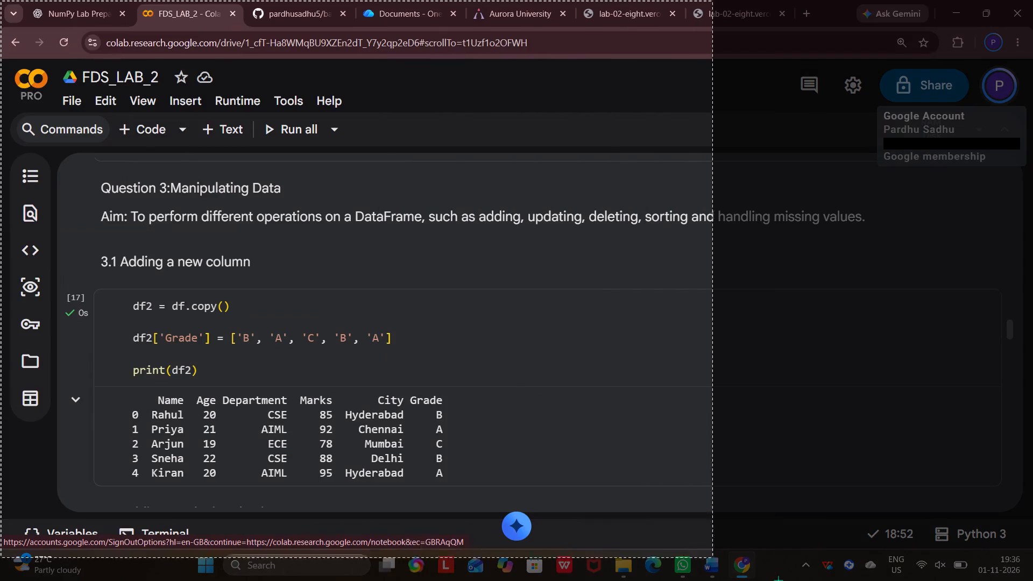
drag(779, 580, 1032, 580)
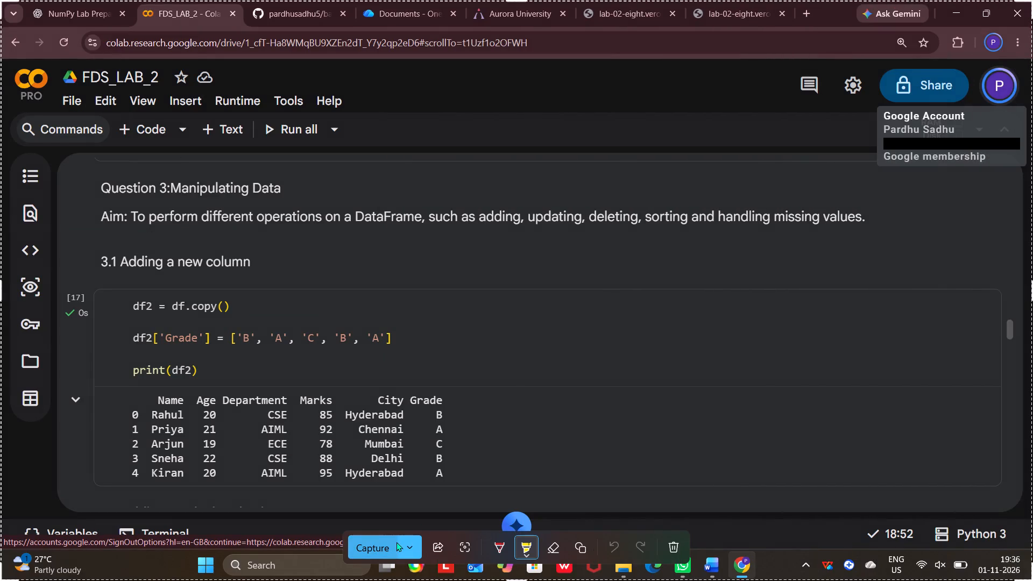
click(370, 540)
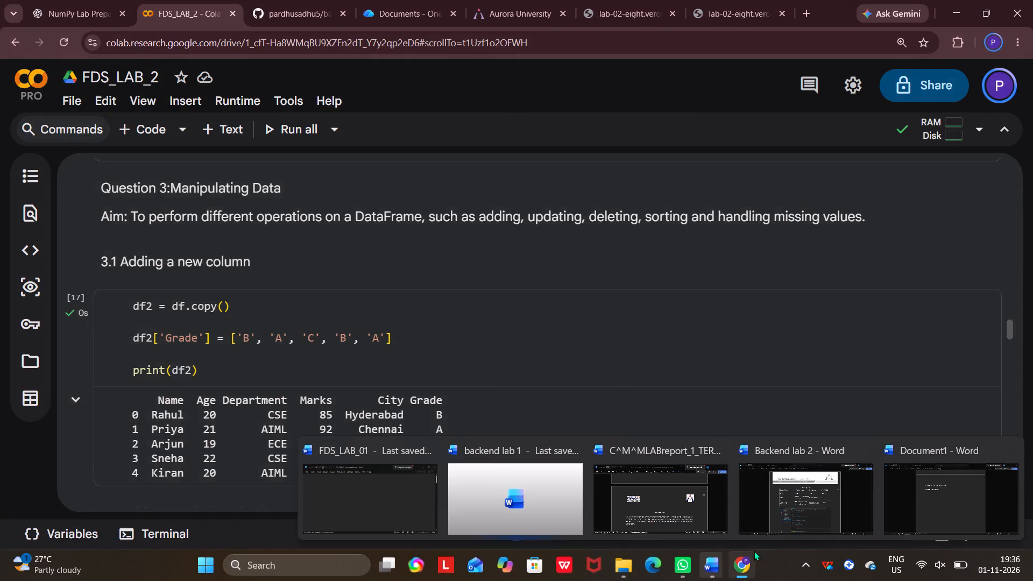
Switch to Document1 in Word and paste the captured screenshot below the "3.1 Adding a new column" subheading.
click(936, 499)
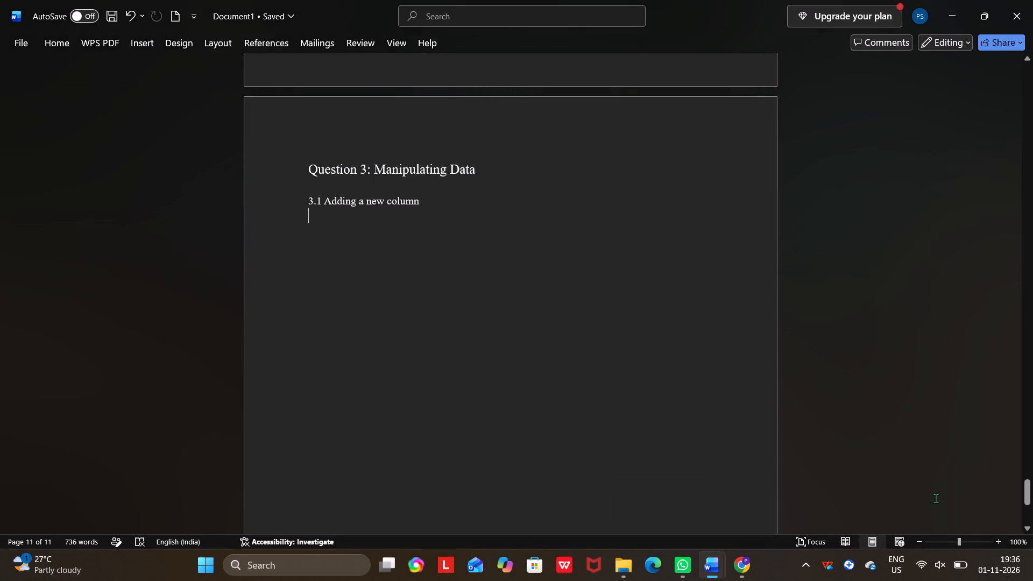
key(ctrl+v)
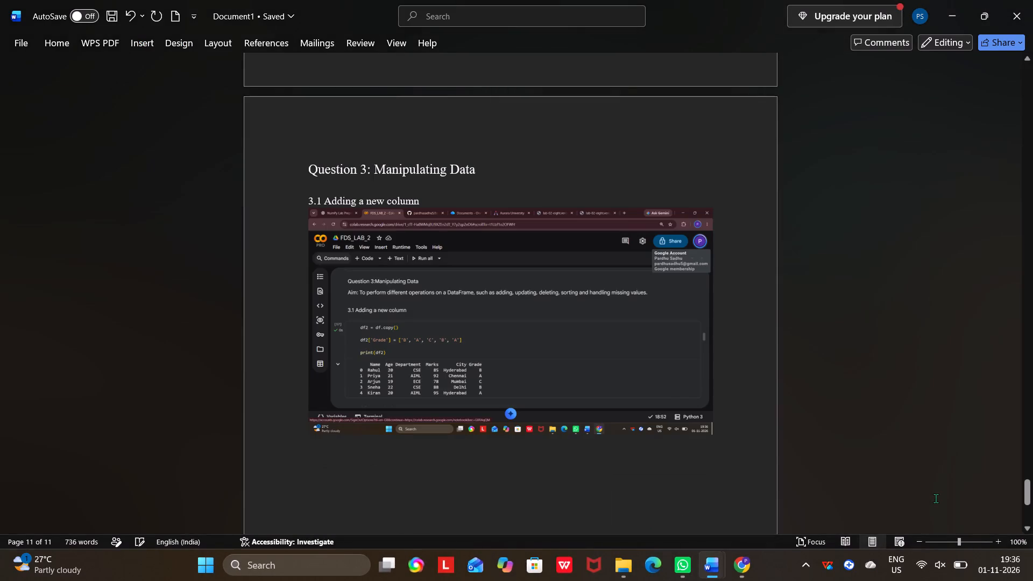
Add an "Explanation:" label on a new line below the 3.1 screenshot, followed by a new line.
key(Return)
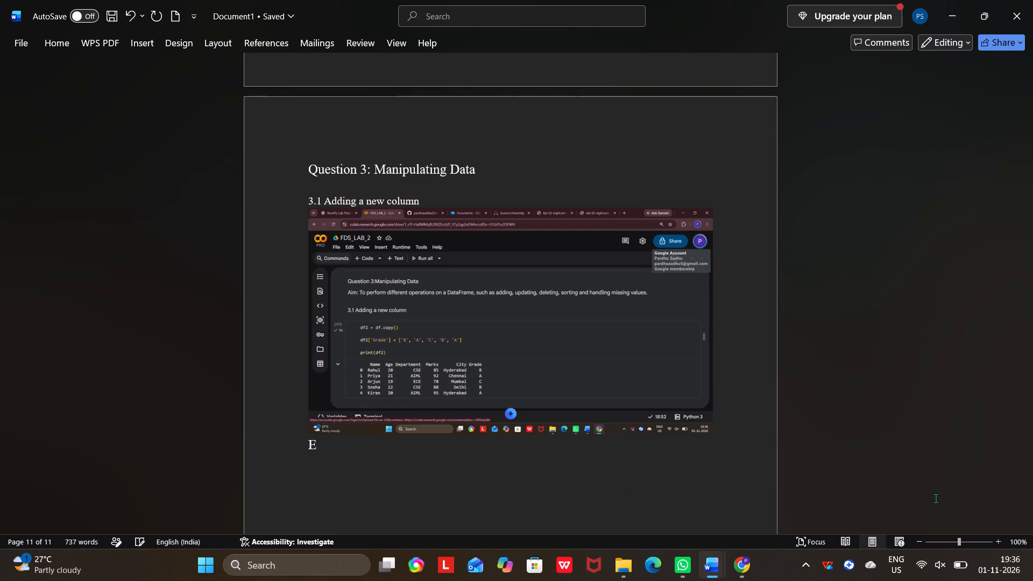
key(x)
text(planation)
key(shift+colon)
key(Return)
Copy the 3.1 explanation paragraph, without its label, from the ChatGPT conversation in Chrome and paste it below "Explanation:" in Document1 in Word.
click(748, 520)
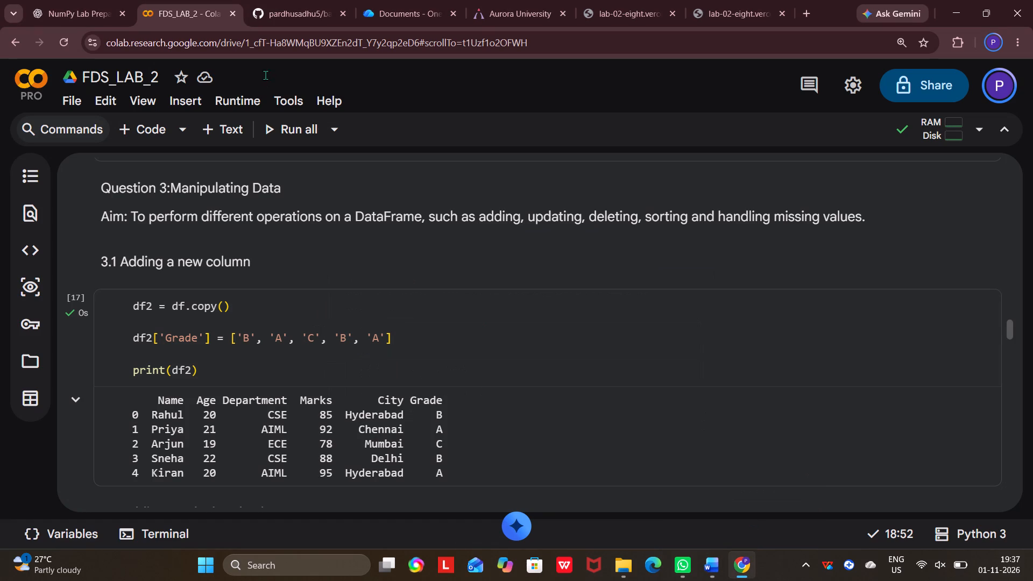
click(102, 9)
scroll(378, 284, down, 1)
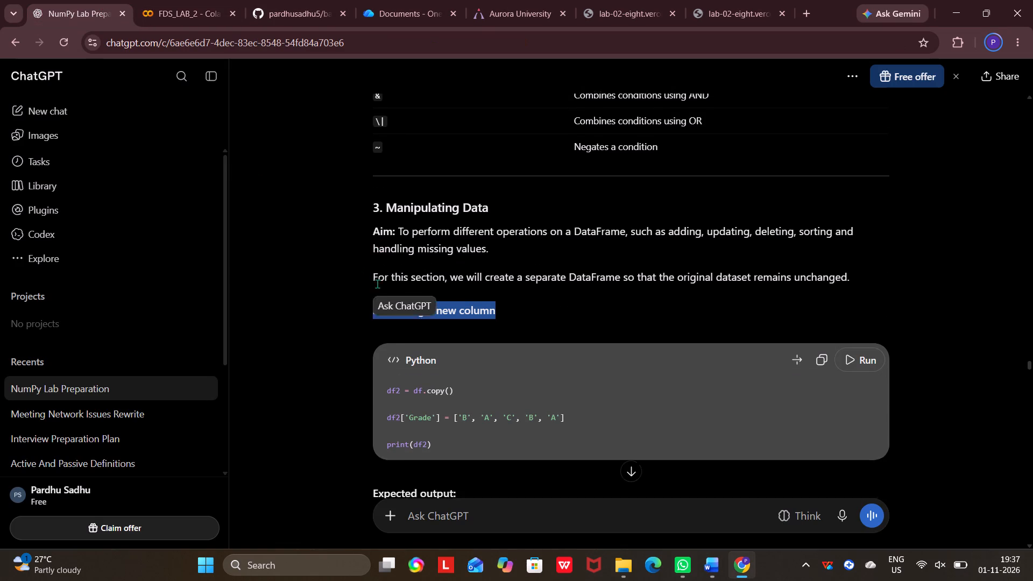
scroll(378, 284, down, 3)
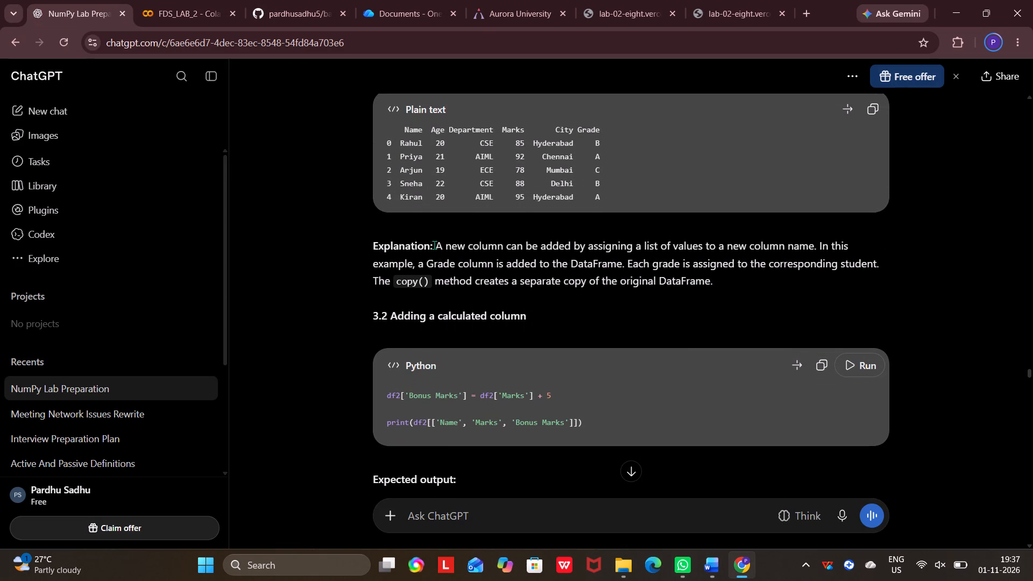
drag(435, 244, 712, 289)
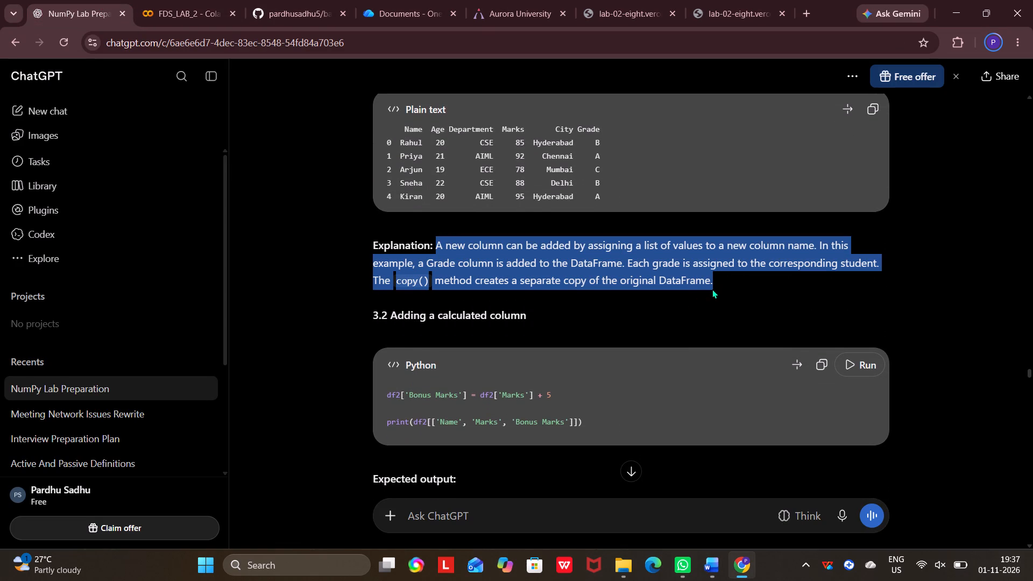
key(ctrl+c)
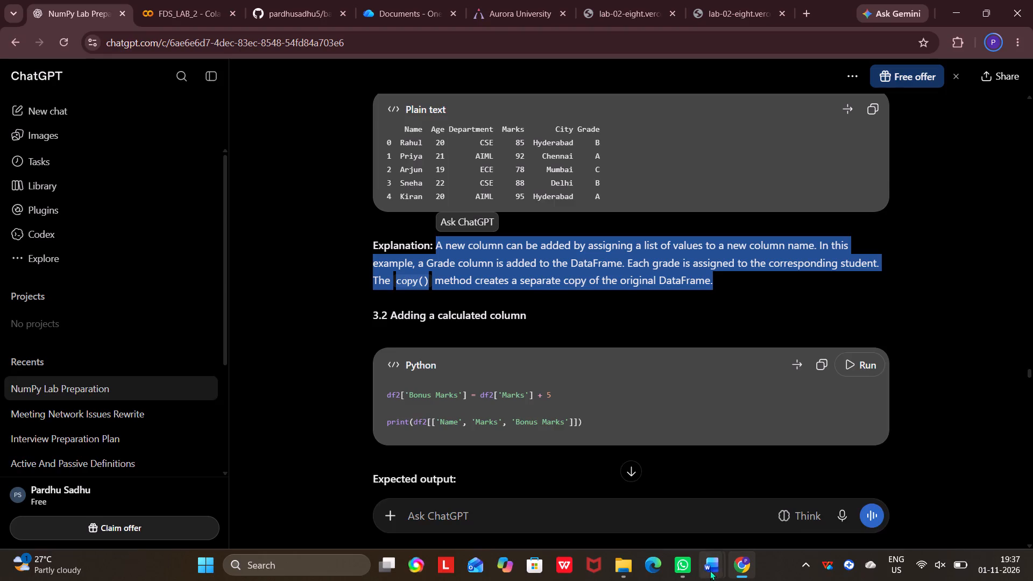
click(944, 521)
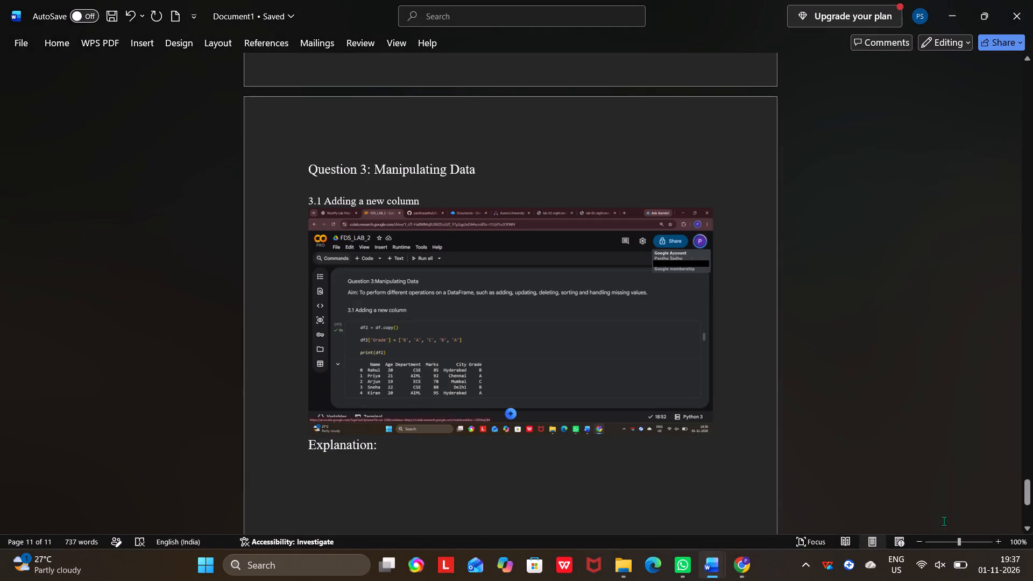
key(ctrl+v)
Set the font size of the pasted 3.1 explanation paragraph to 12.
drag(545, 524, 309, 464)
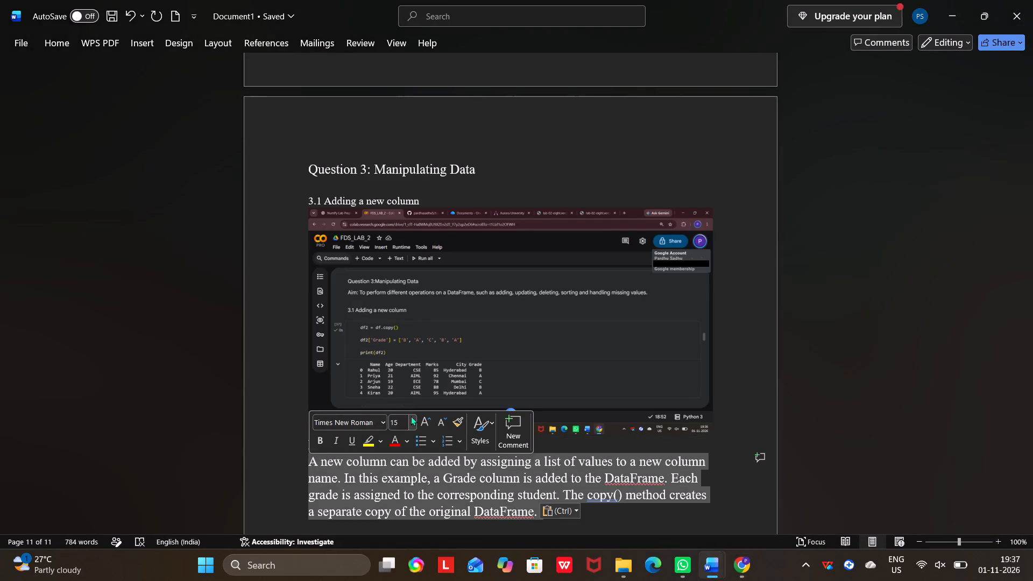
click(411, 416)
click(395, 228)
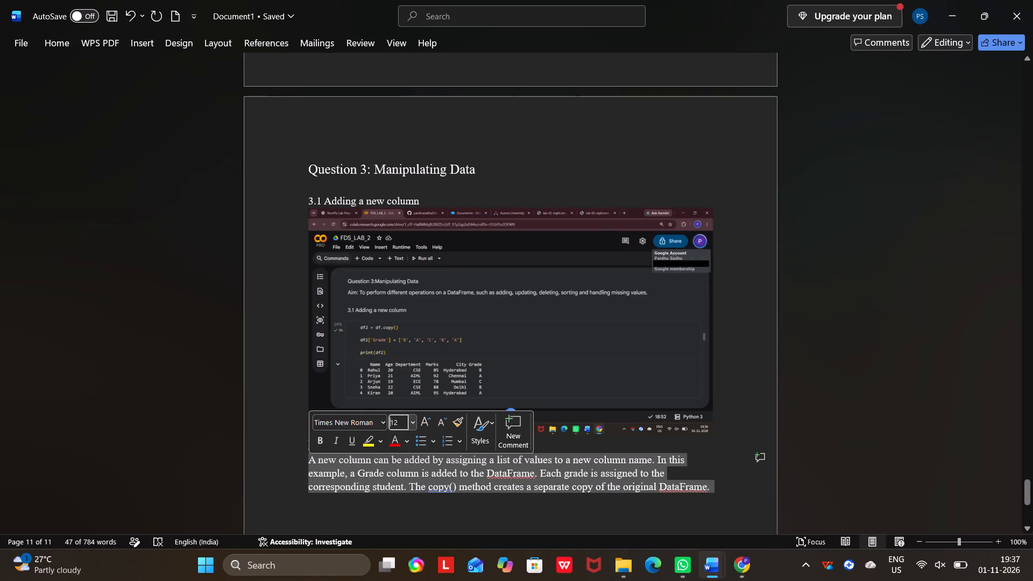
click(755, 485)
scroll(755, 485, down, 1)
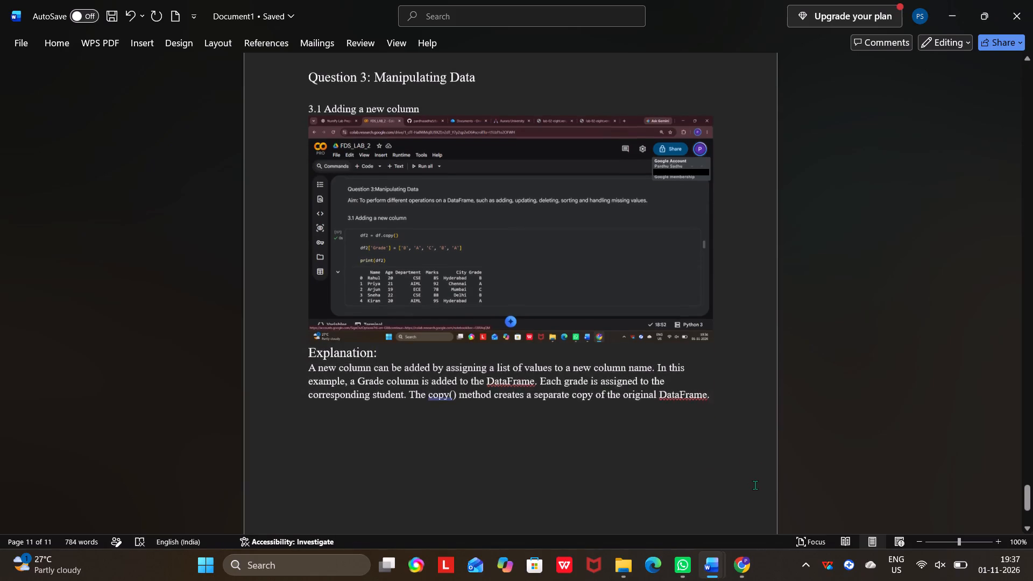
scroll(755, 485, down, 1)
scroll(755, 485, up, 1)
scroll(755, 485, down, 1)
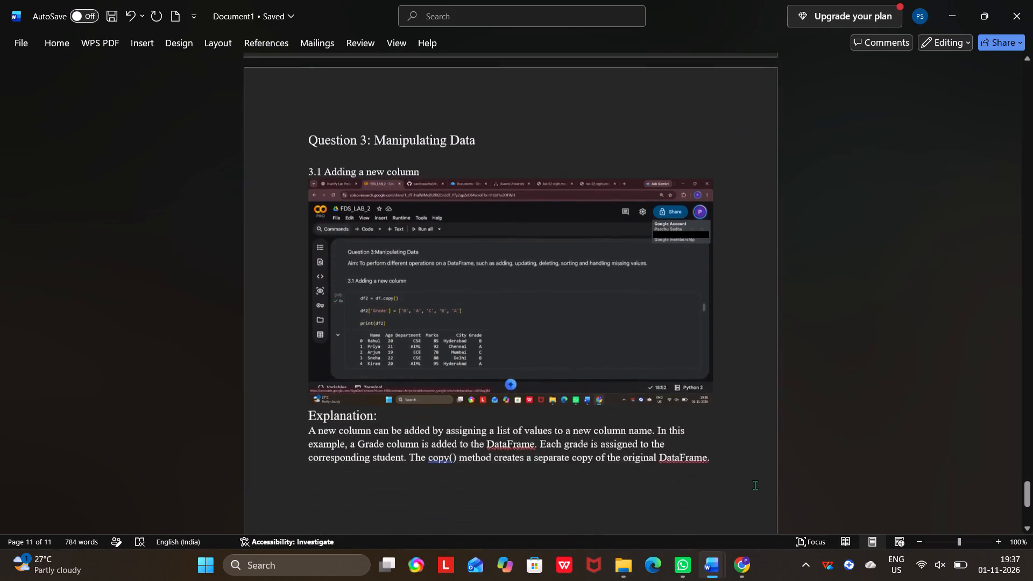
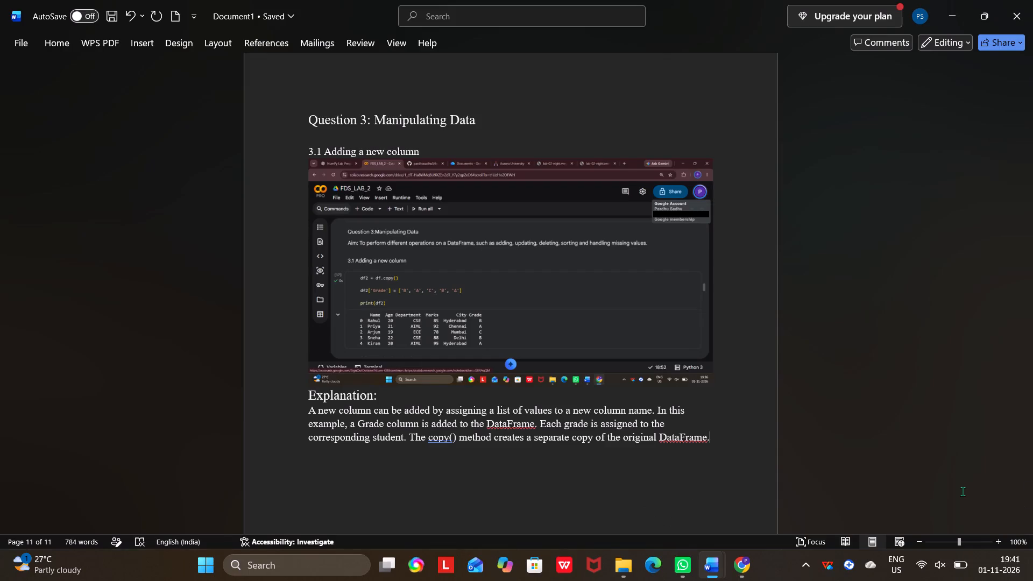
scroll(963, 492, down, 3)
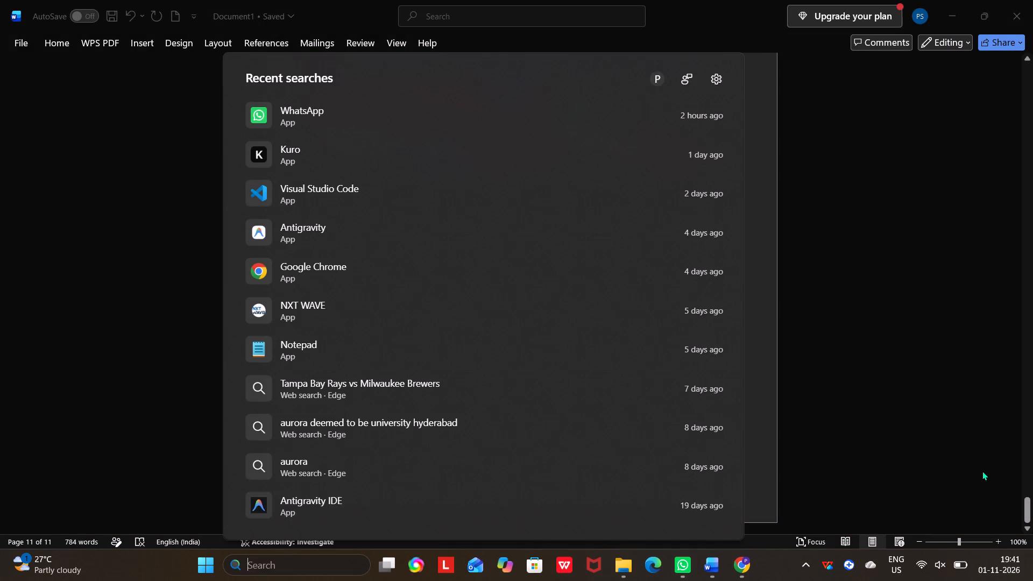
click(982, 471)
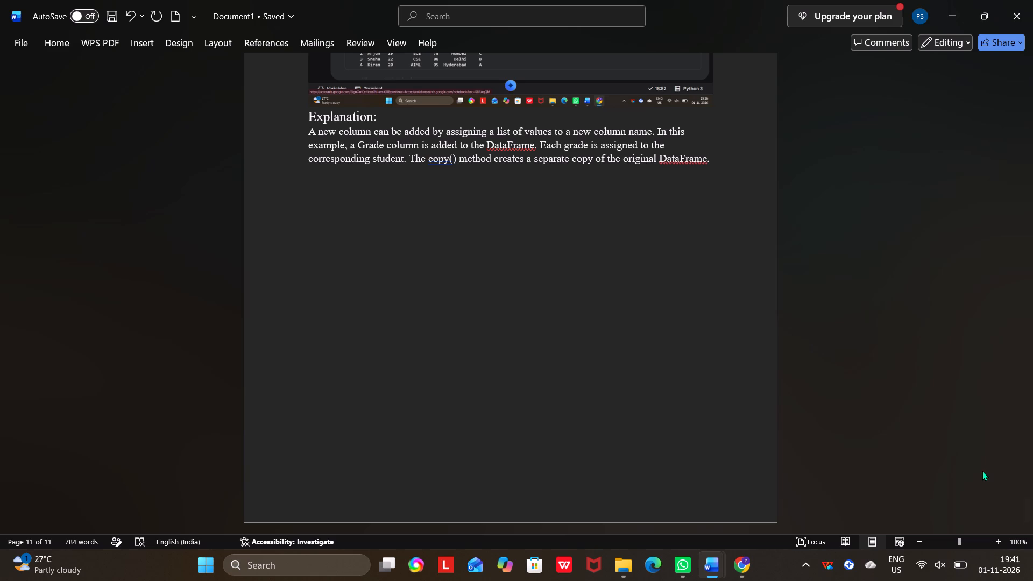
key(Return)
scroll(982, 471, up, 1)
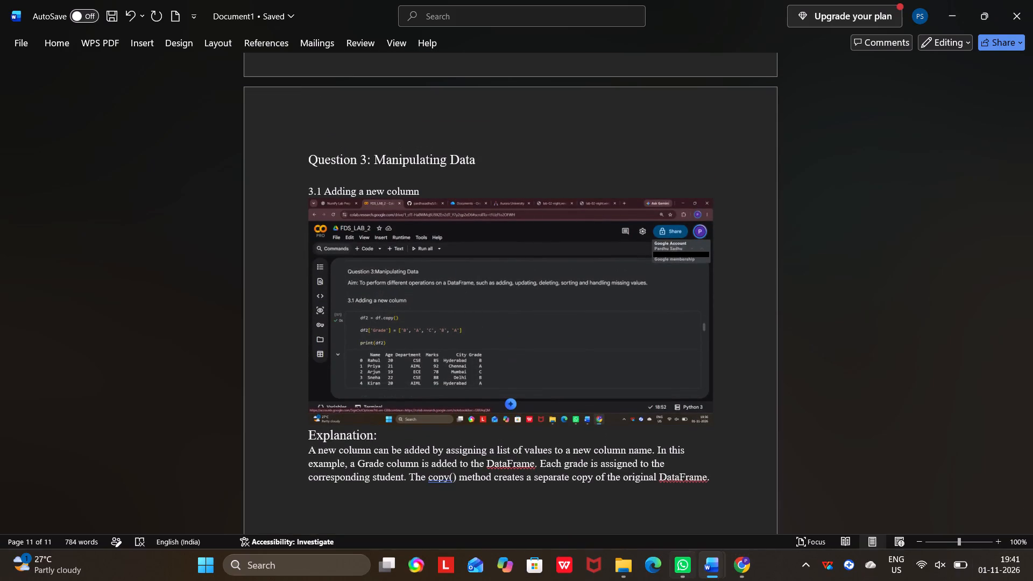
click(735, 514)
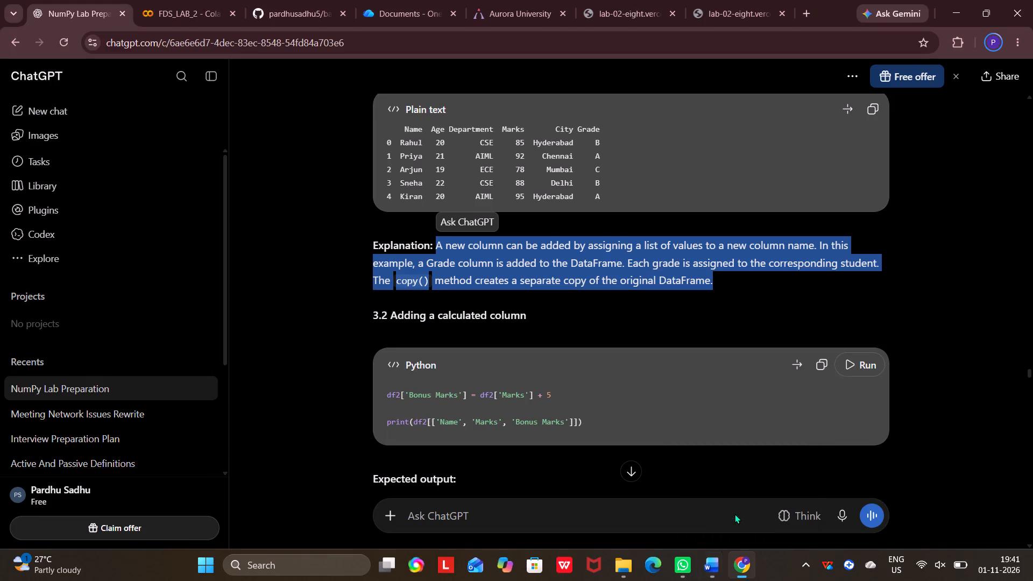
click(542, 322)
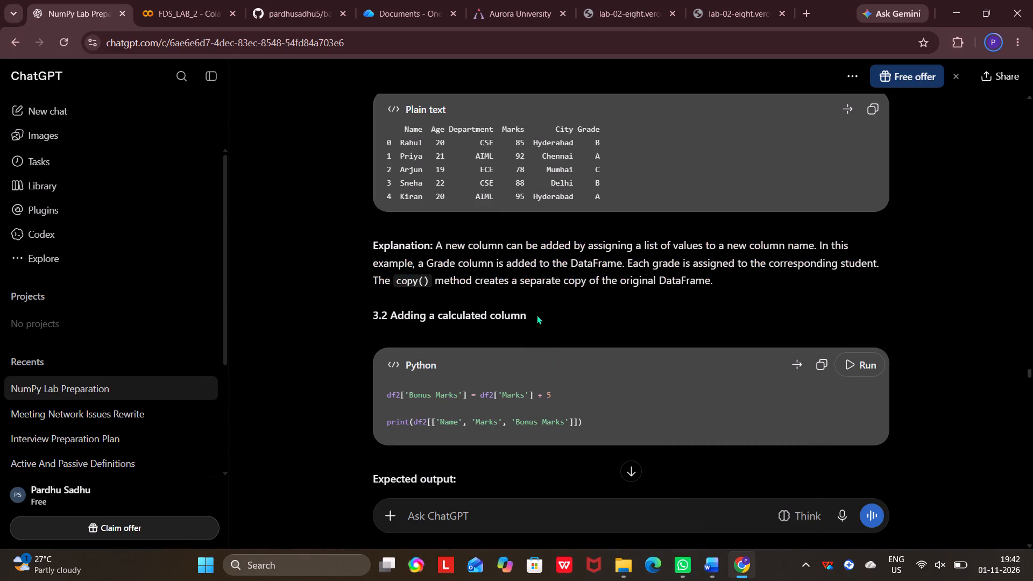
drag(536, 314, 357, 315)
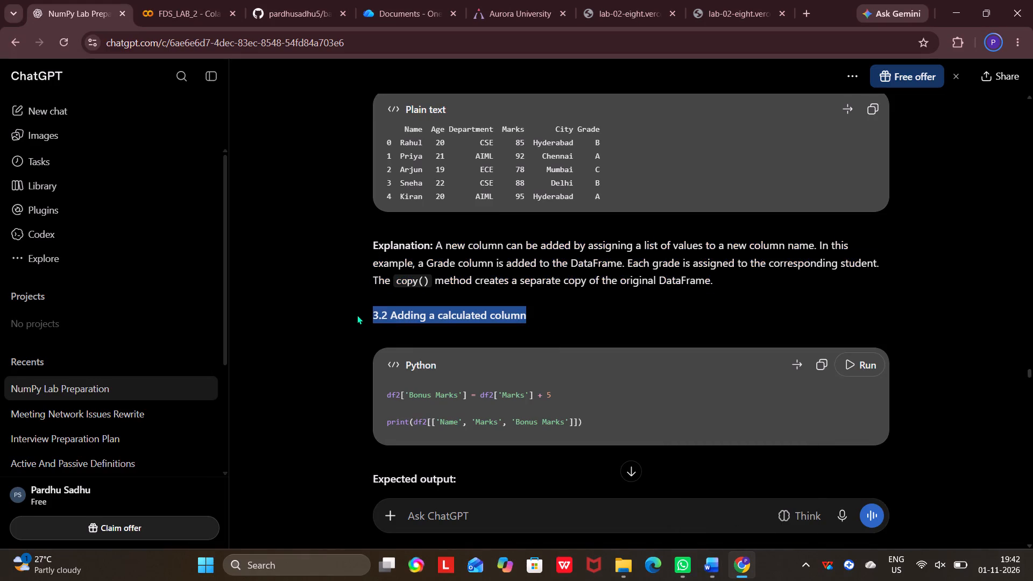
key(ctrl+c)
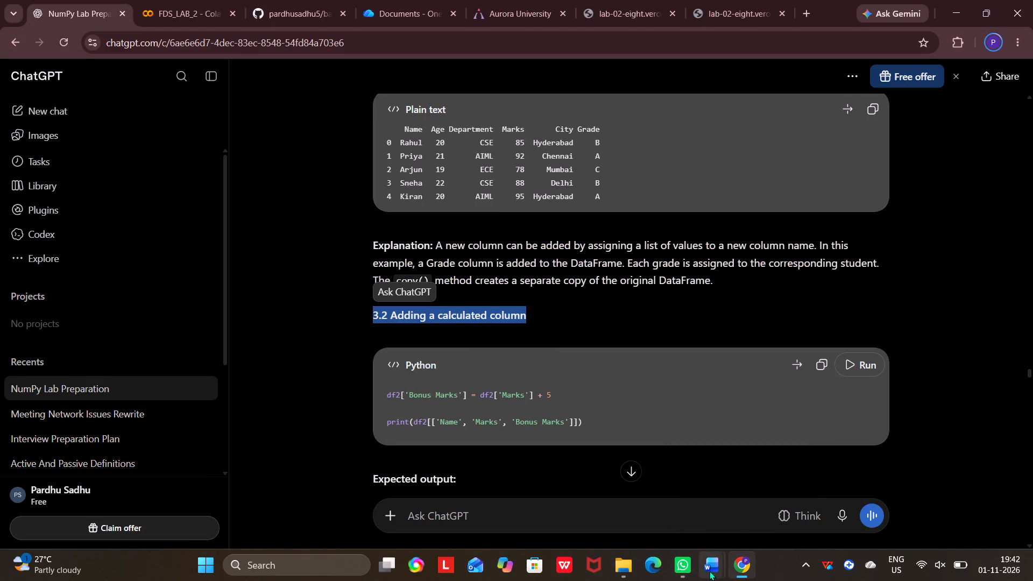
click(950, 509)
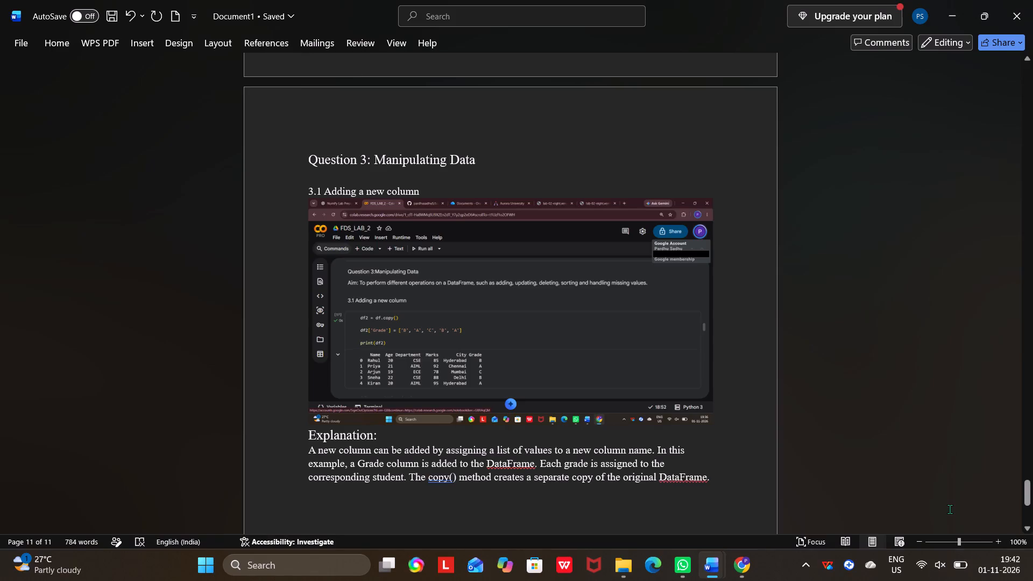
key(Return)
key(ctrl+v)
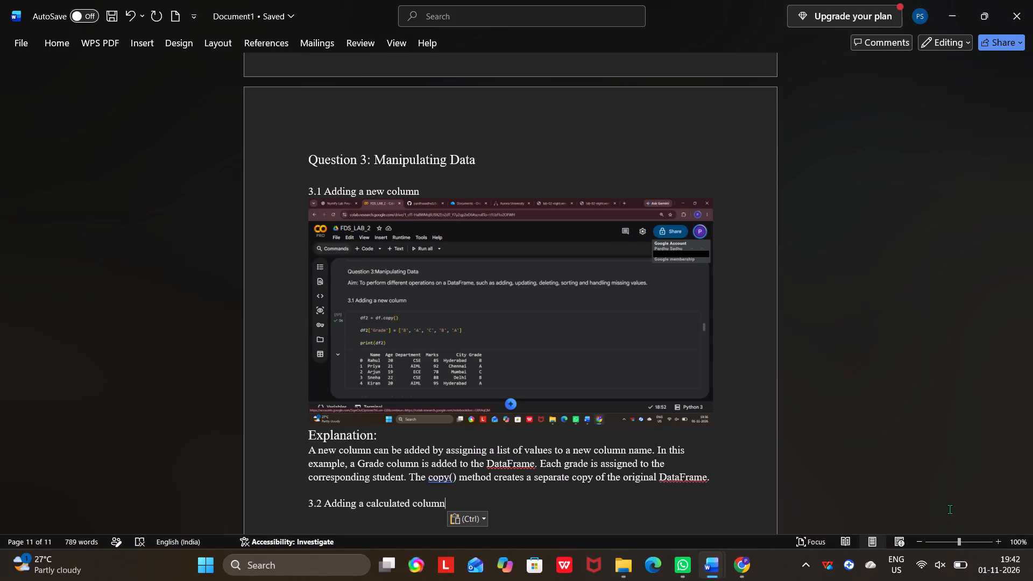
key(shift+colon)
key(Return)
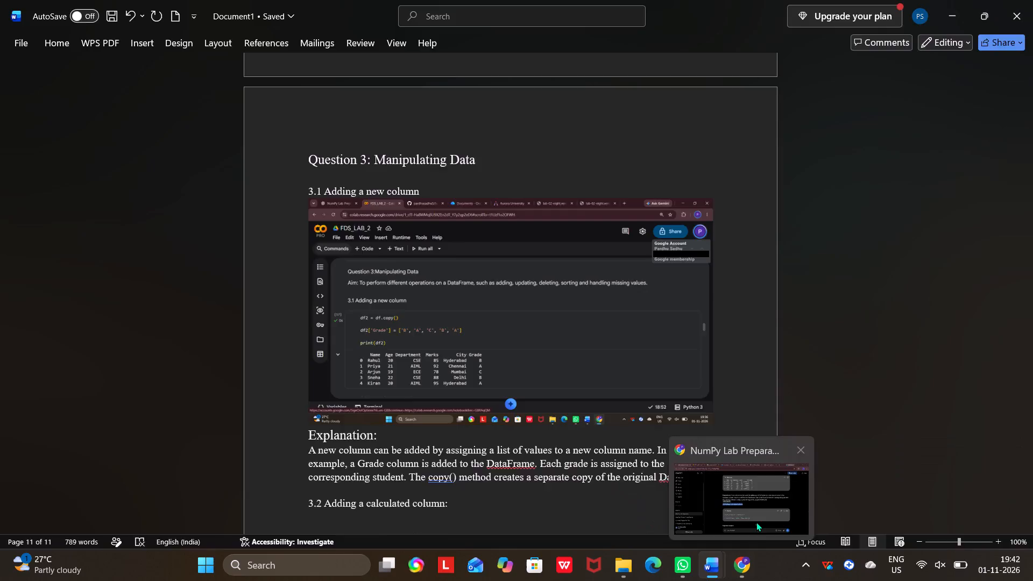
Capture the FDS_LAB_2 Colab notebook in Chrome, showing the 3.2 code, its output and the account details, excluding the browser tab strip.
click(756, 522)
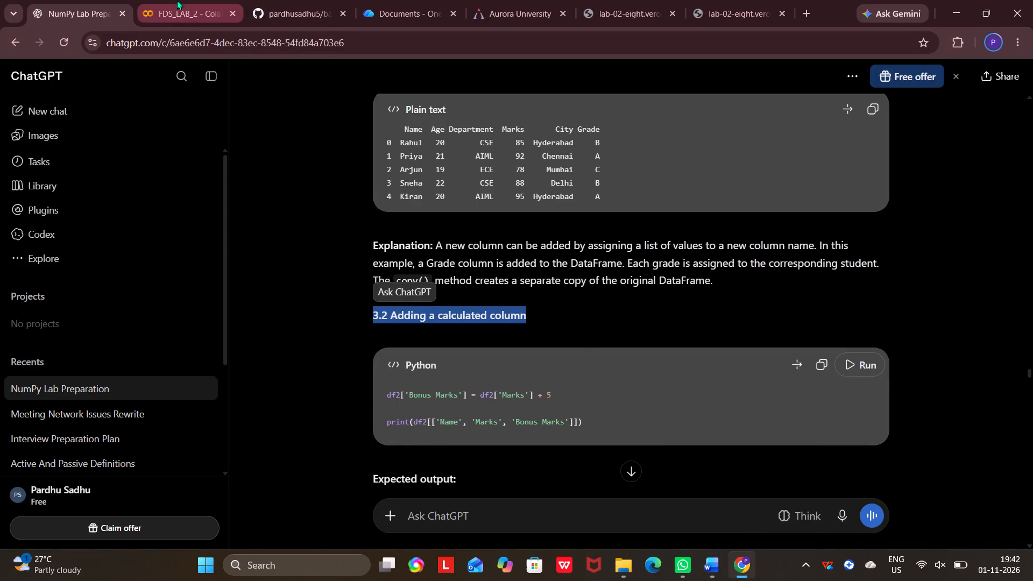
click(177, 0)
scroll(264, 335, down, 1)
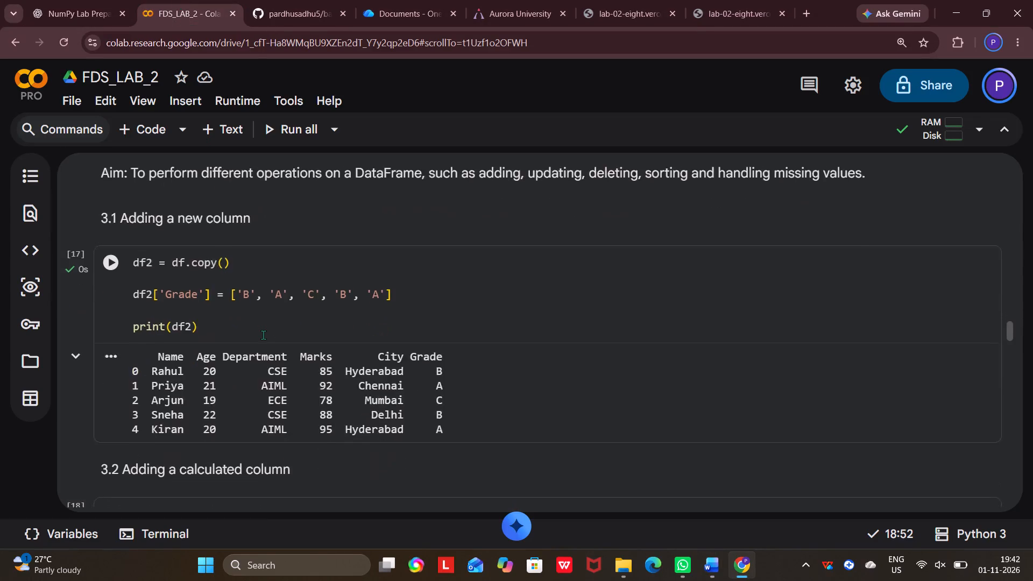
scroll(264, 335, down, 3)
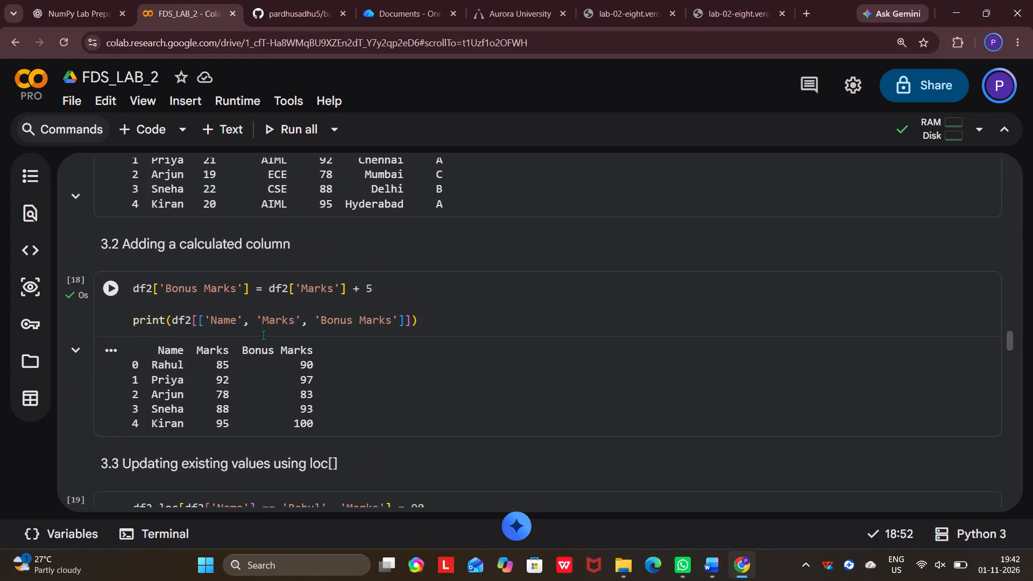
key(ctrl+equal)
scroll(264, 335, down, 2)
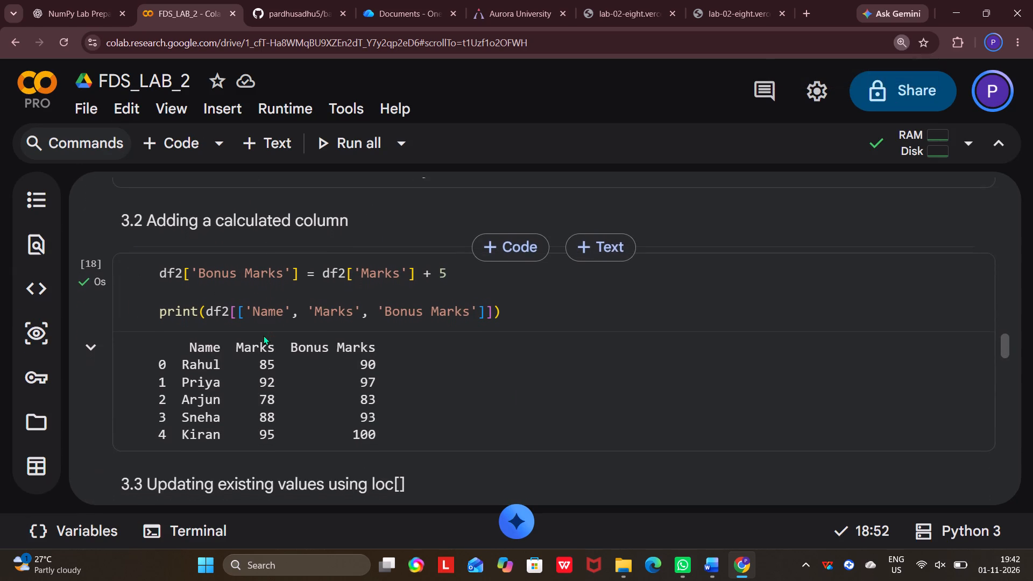
scroll(264, 335, down, 1)
key(ctrl+equal)
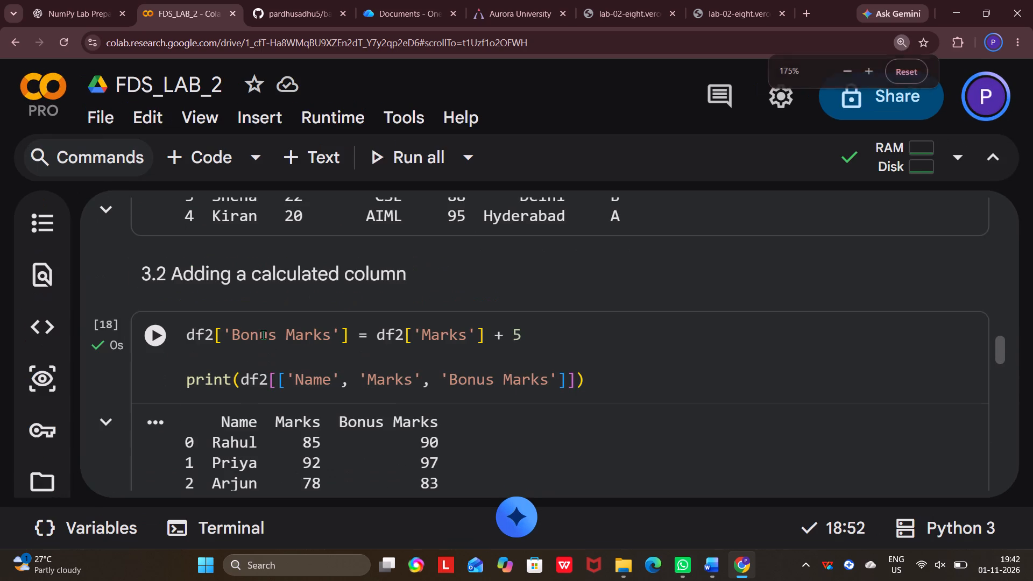
scroll(264, 335, down, 2)
scroll(264, 335, up, 1)
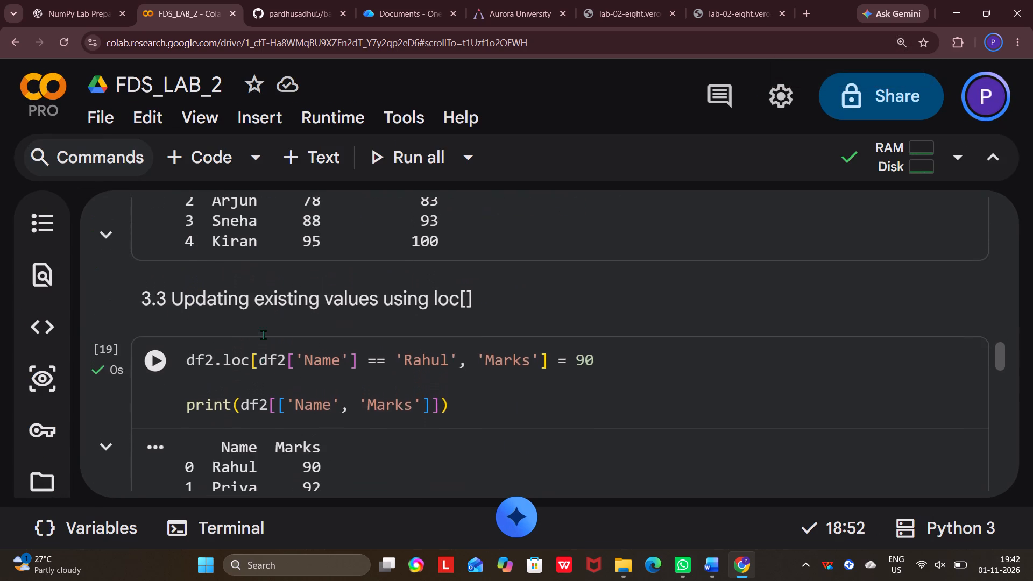
scroll(264, 335, up, 4)
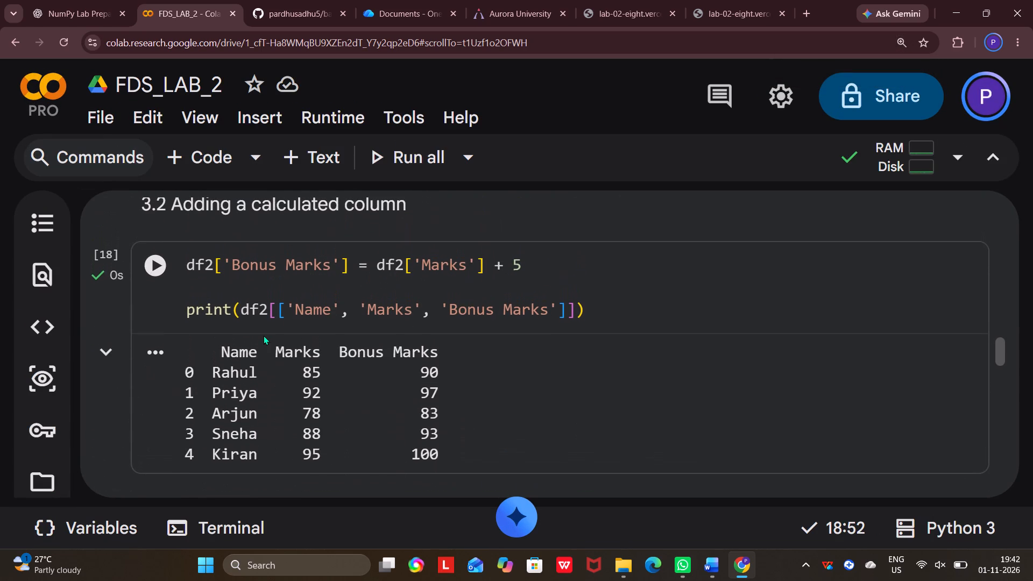
scroll(264, 335, up, 1)
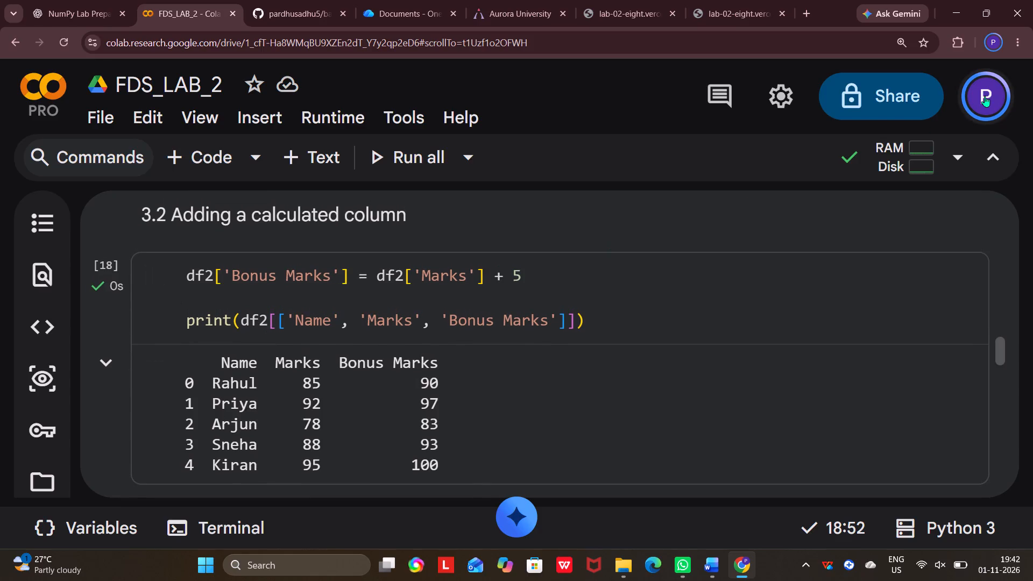
key(shift+super+s)
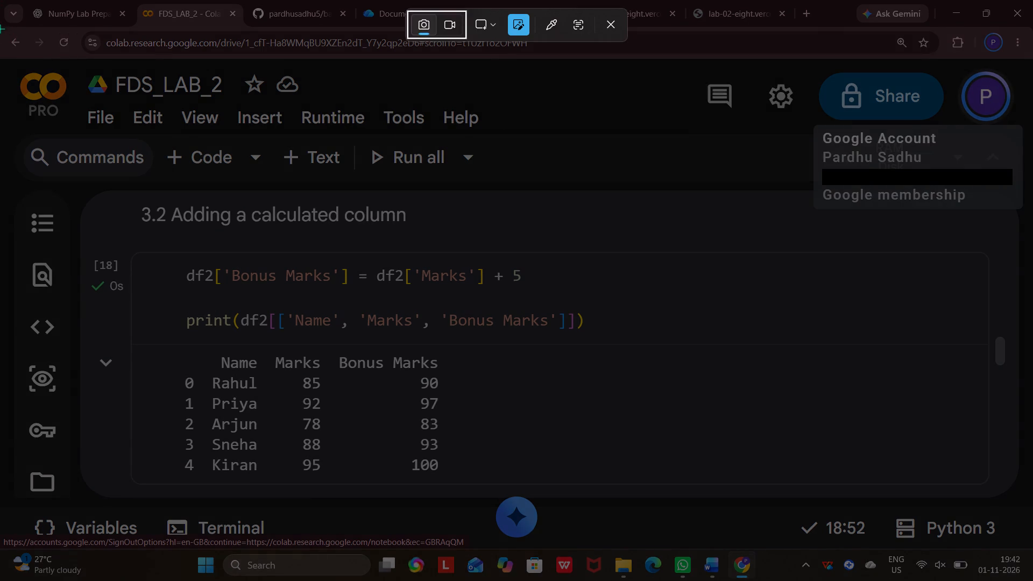
drag(2, 29, 1032, 580)
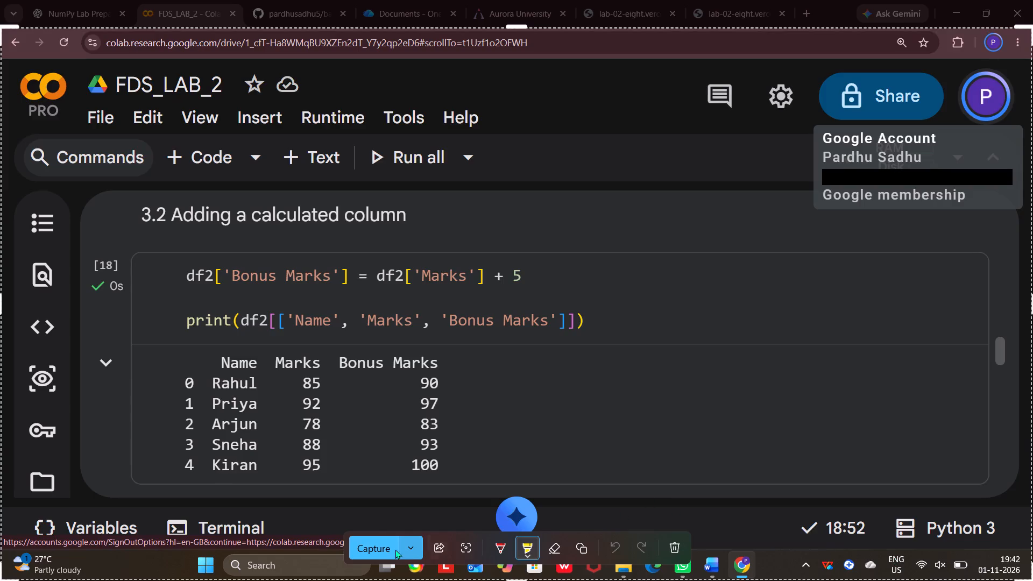
click(386, 545)
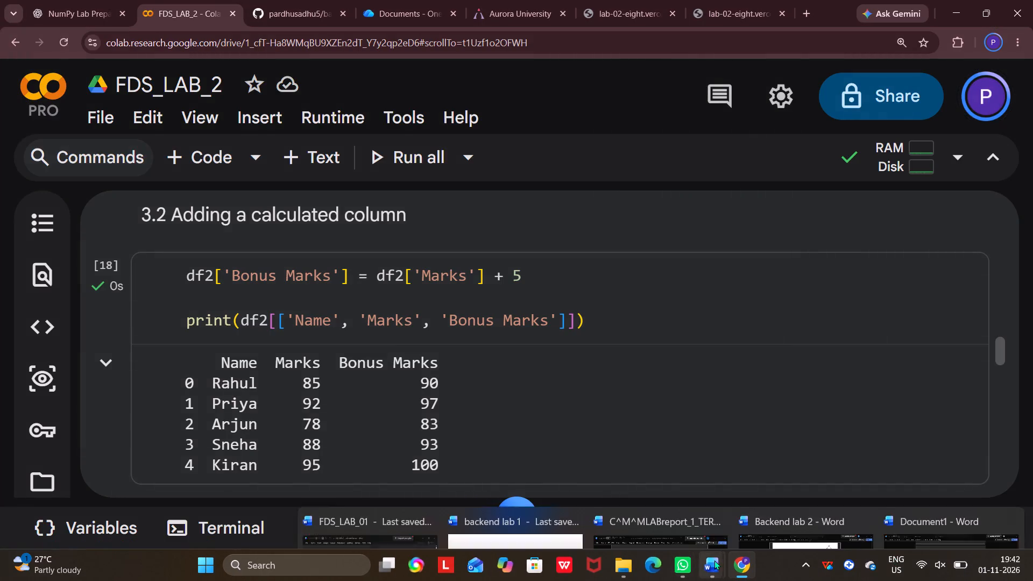
Switch to Document1 in Word and paste the captured screenshot below the "3.2 Adding a calculated column:" subheading.
click(936, 490)
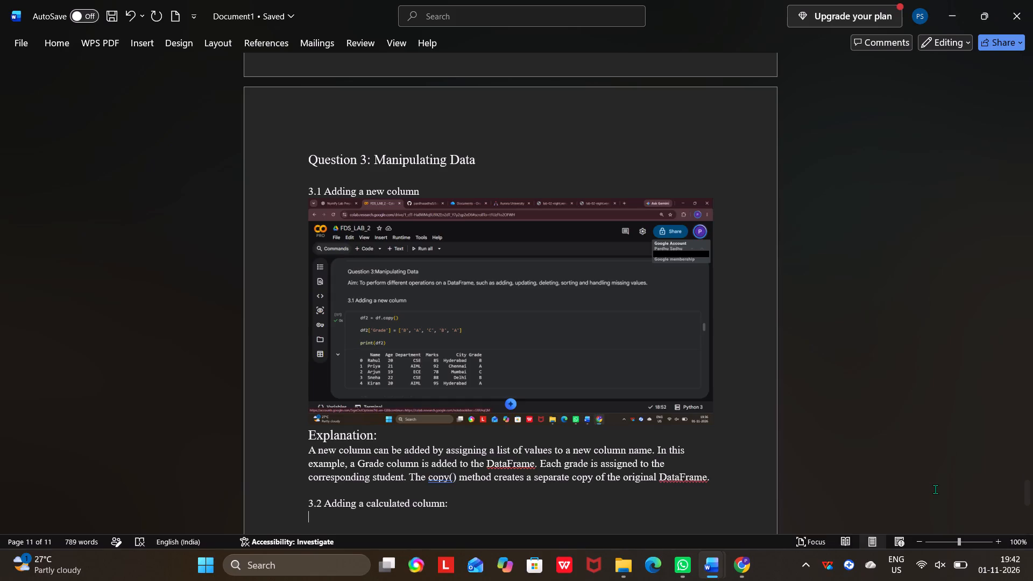
key(ctrl+v)
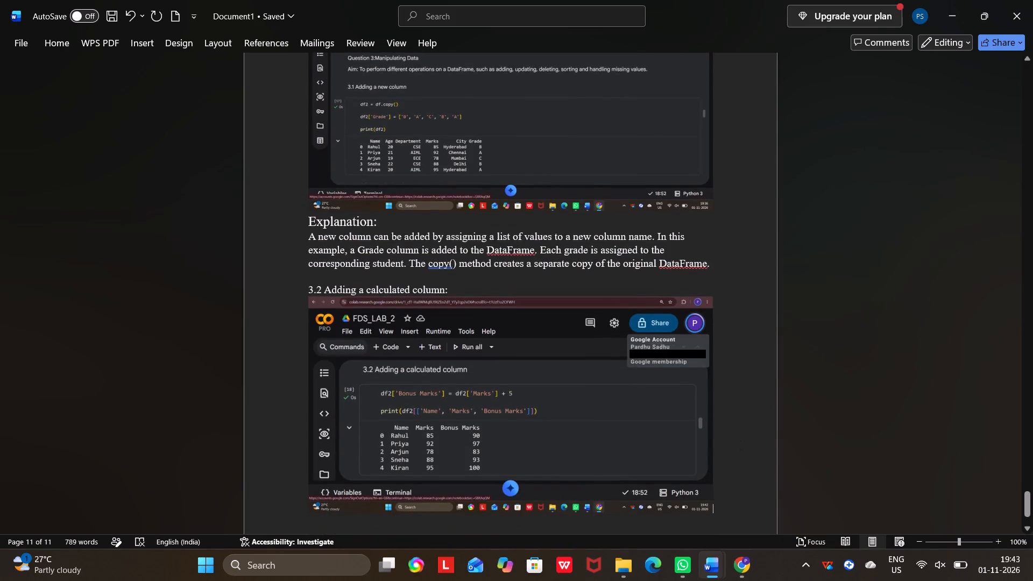
click(458, 294)
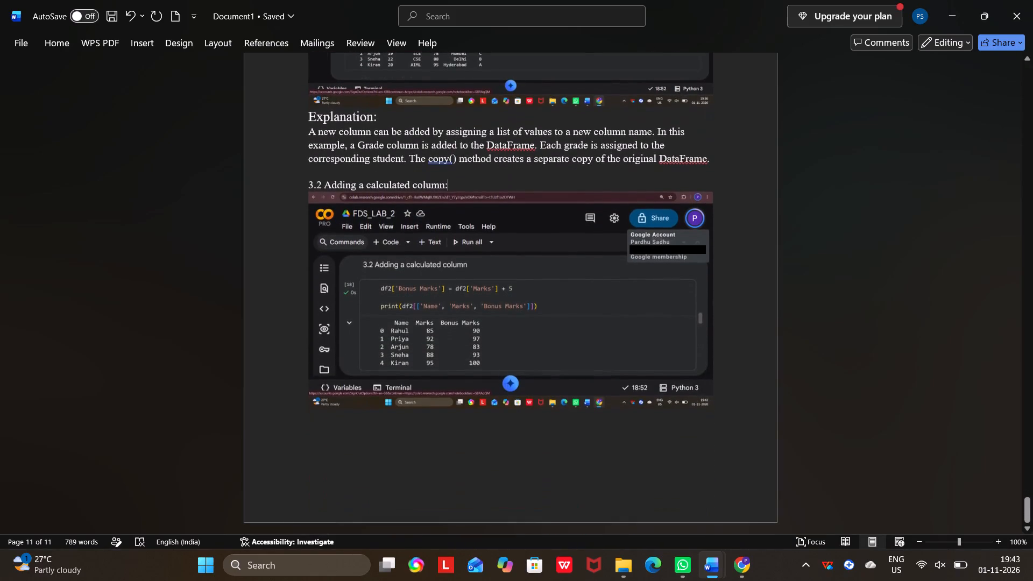
Add an "Explanation:" label on a new line below the 3.2 screenshot, followed by a new line.
click(561, 439)
key(Return)
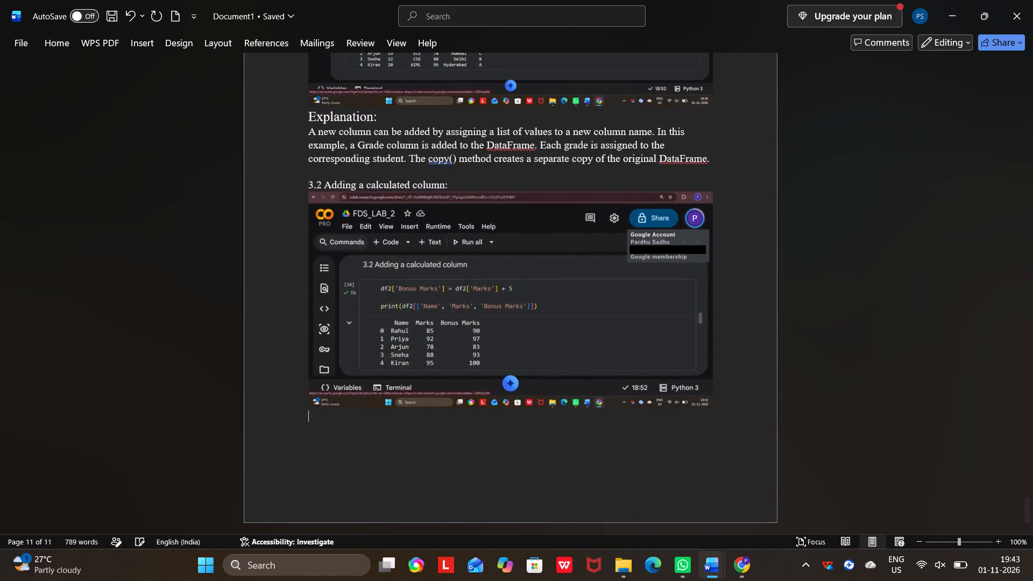
key(e)
text(xplanat)
text(ion)
key(shift+colon)
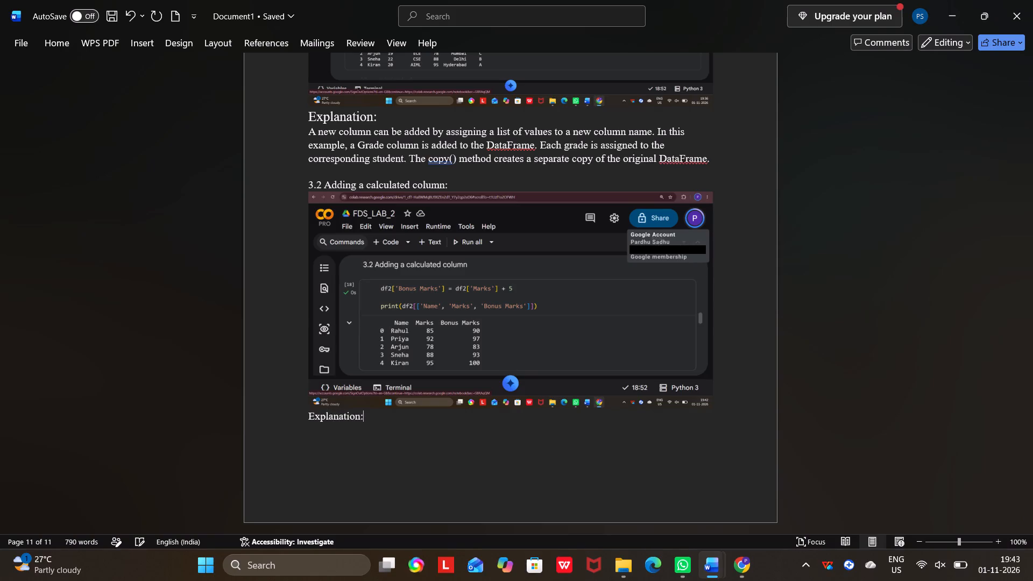
key(Return)
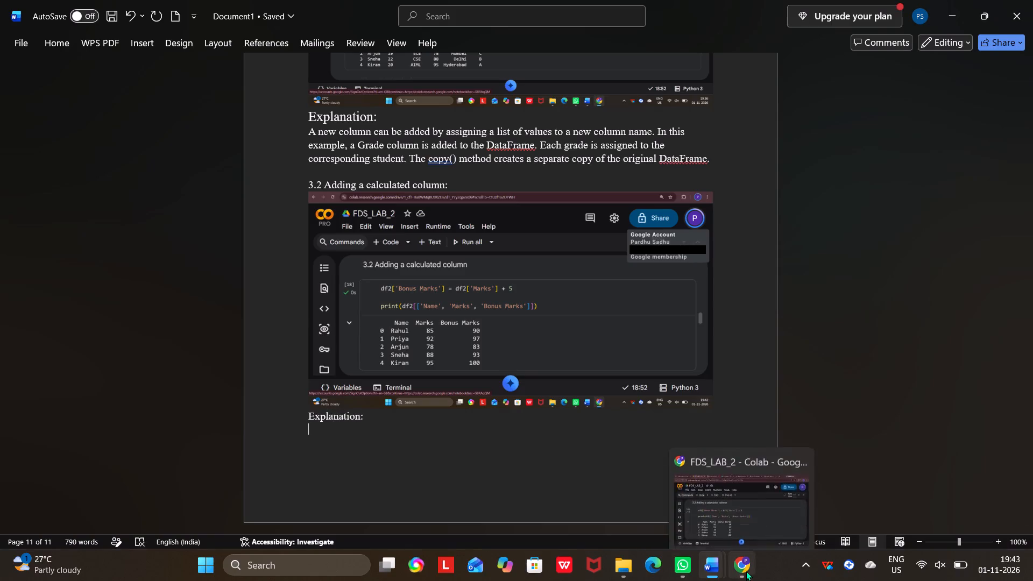
Copy the 3.2 explanation about calculated columns from the ChatGPT conversation in Chrome into Document1 in Word below the "Explanation:" label.
click(761, 484)
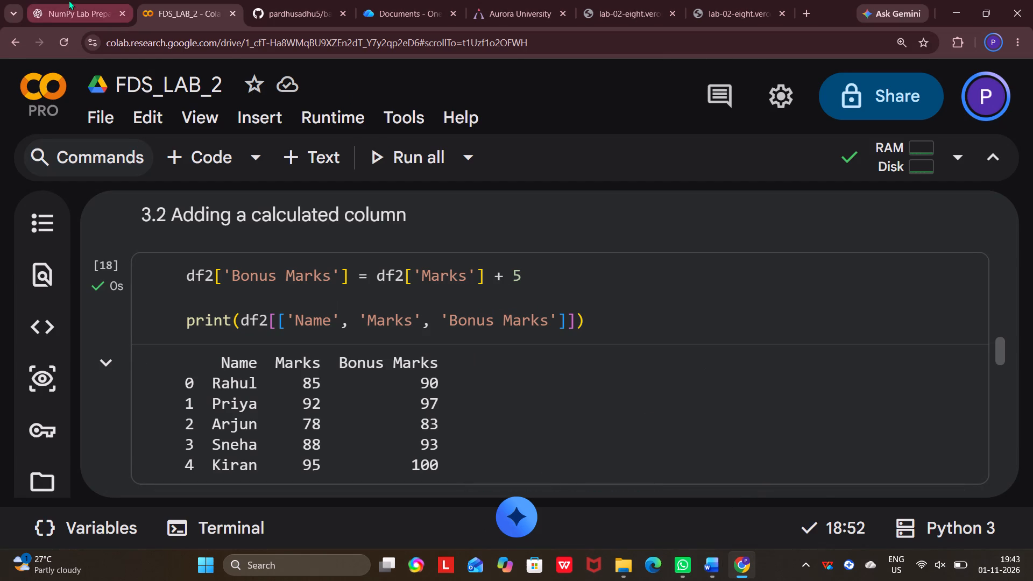
click(70, 0)
click(373, 405)
scroll(373, 405, down, 2)
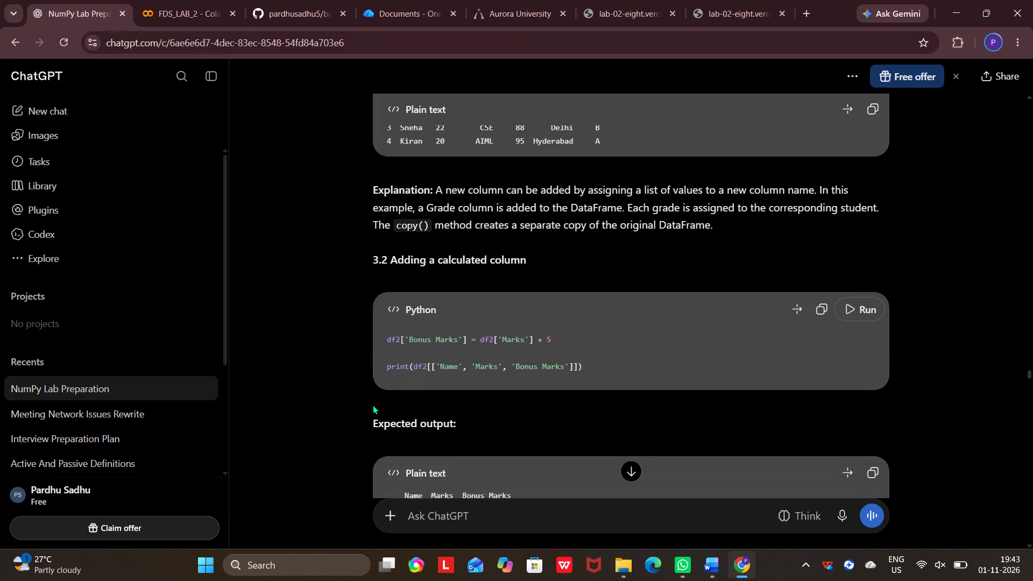
scroll(373, 405, down, 3)
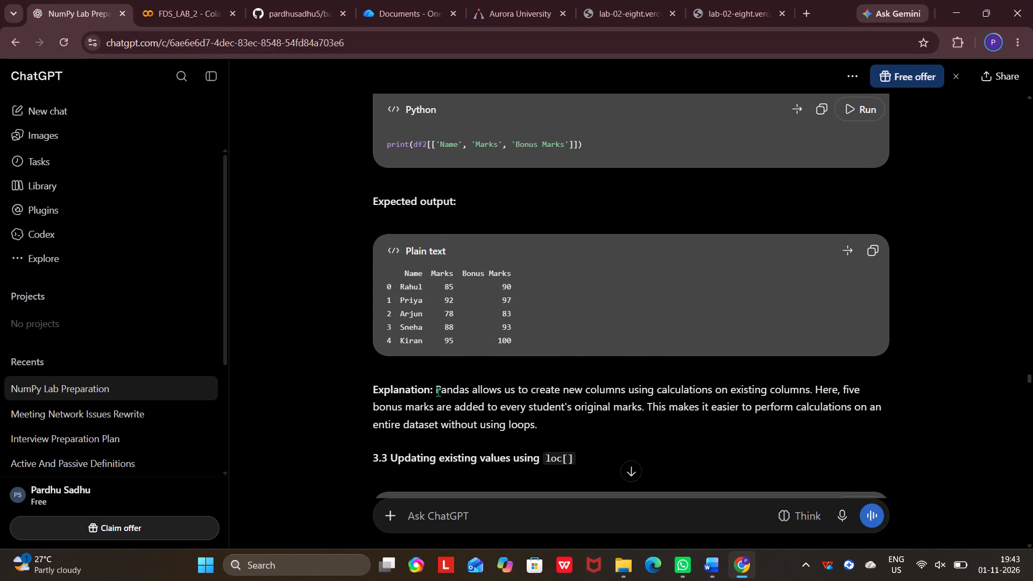
click(437, 390)
drag(437, 390, 566, 416)
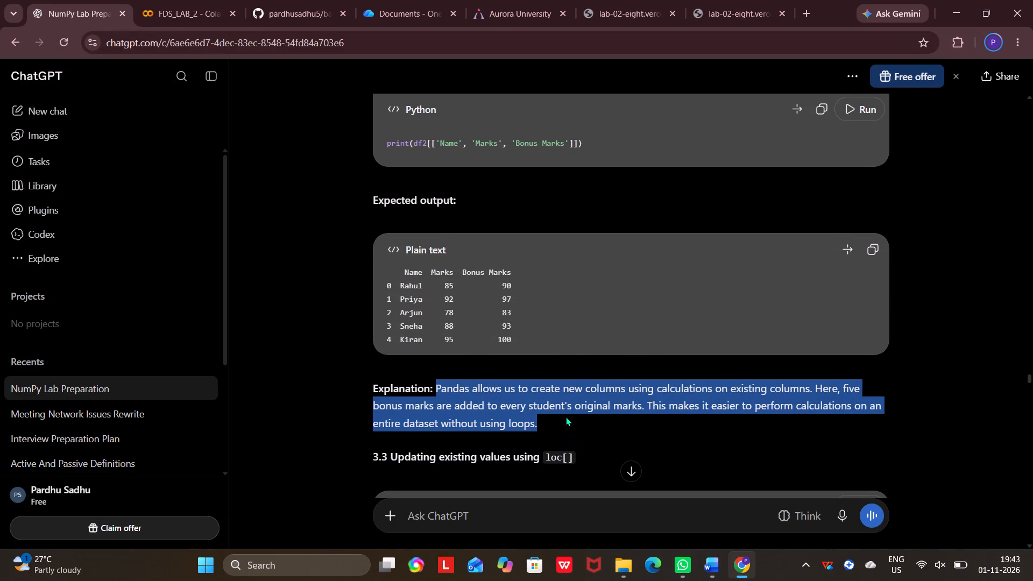
key(ctrl+c)
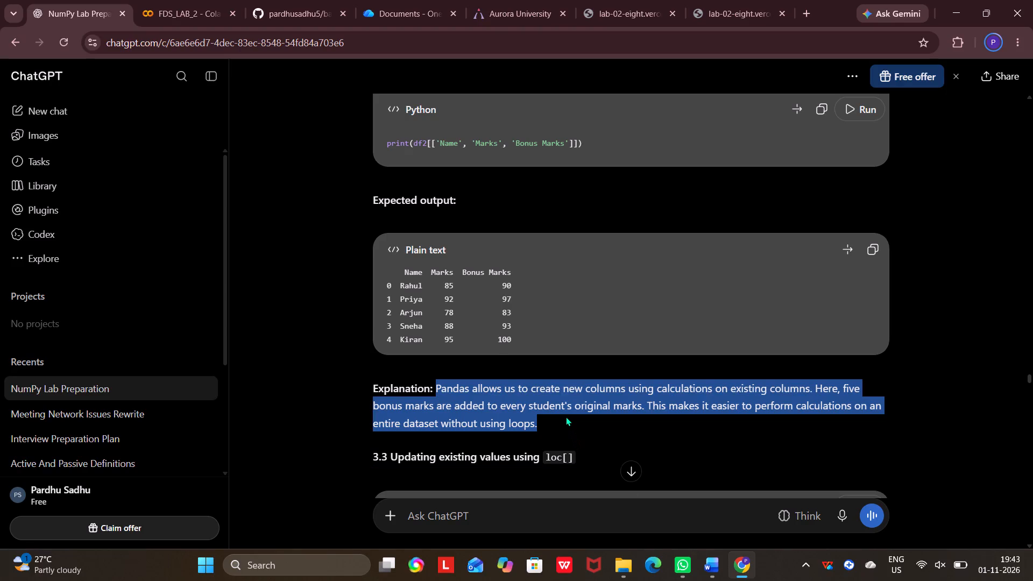
click(967, 513)
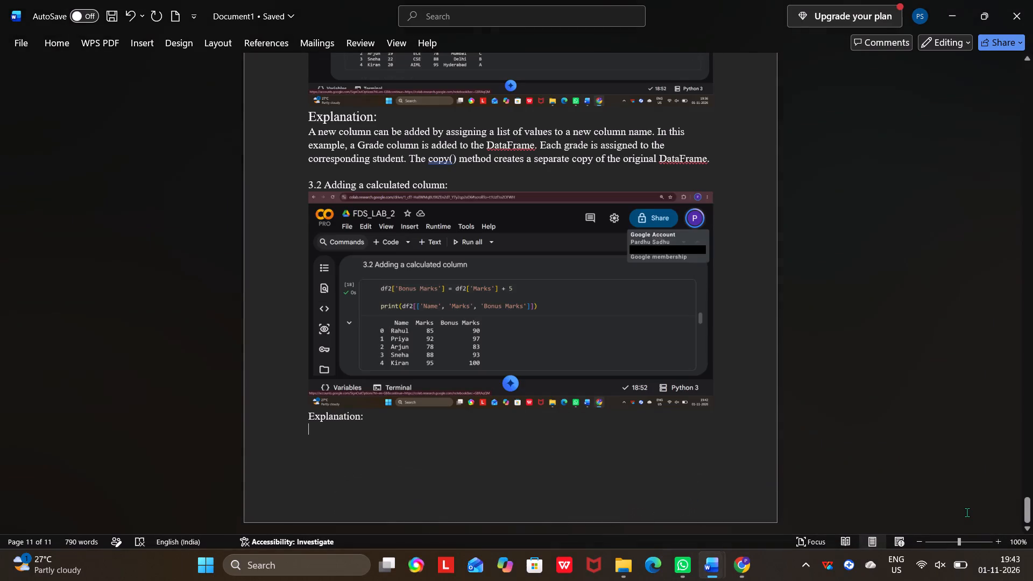
key(ctrl+v)
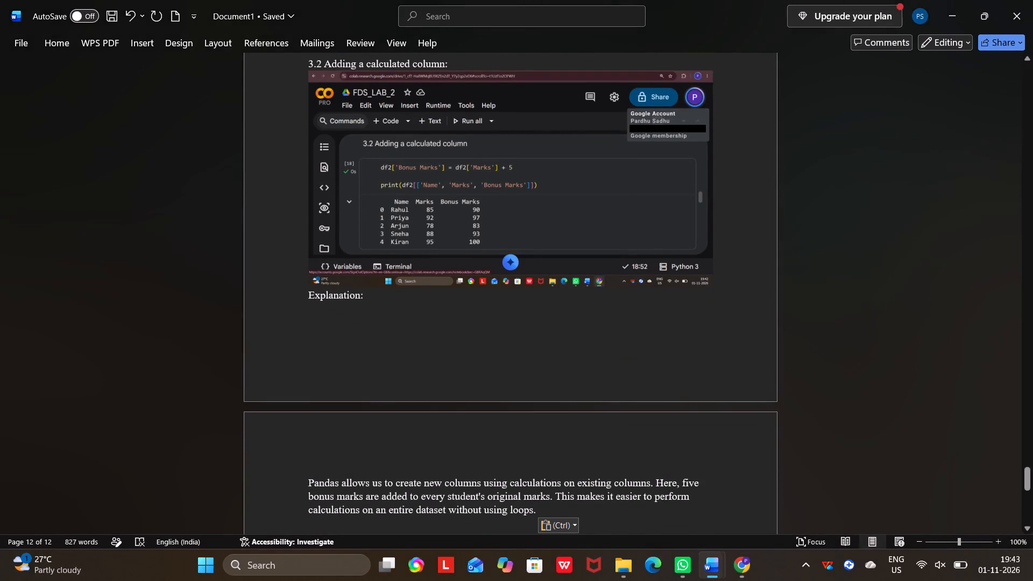
Space out section 3.2 with a blank line below its subheading and blank lines that push its "Explanation:" label onto the next page.
click(733, 278)
key(Return)
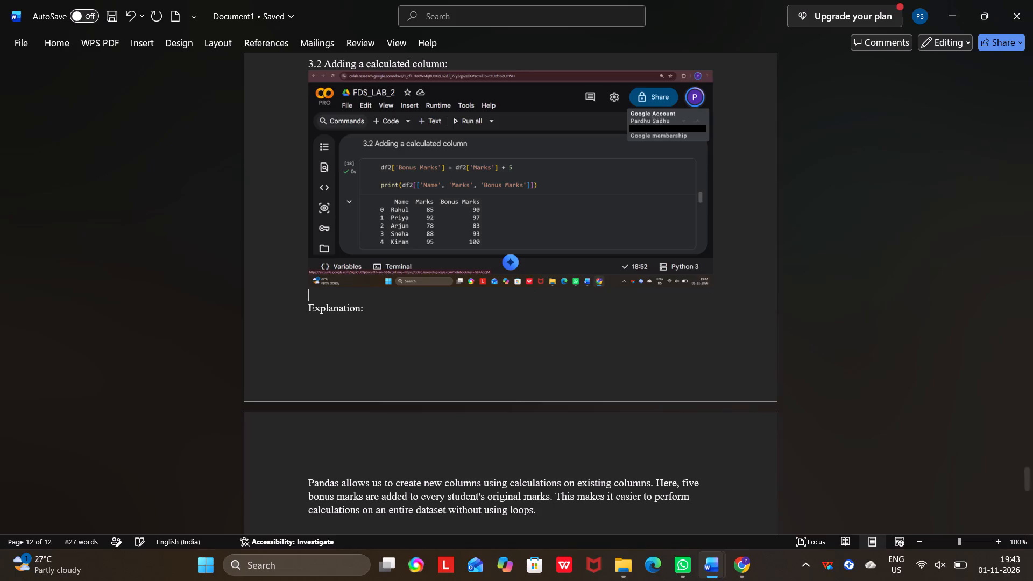
key(Return)
key(Return)
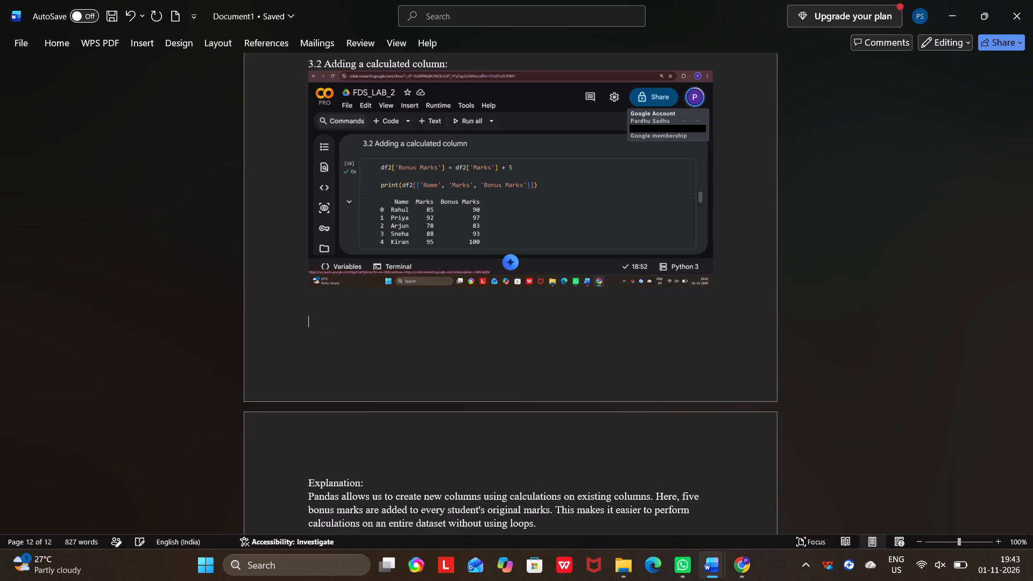
scroll(733, 278, up, 1)
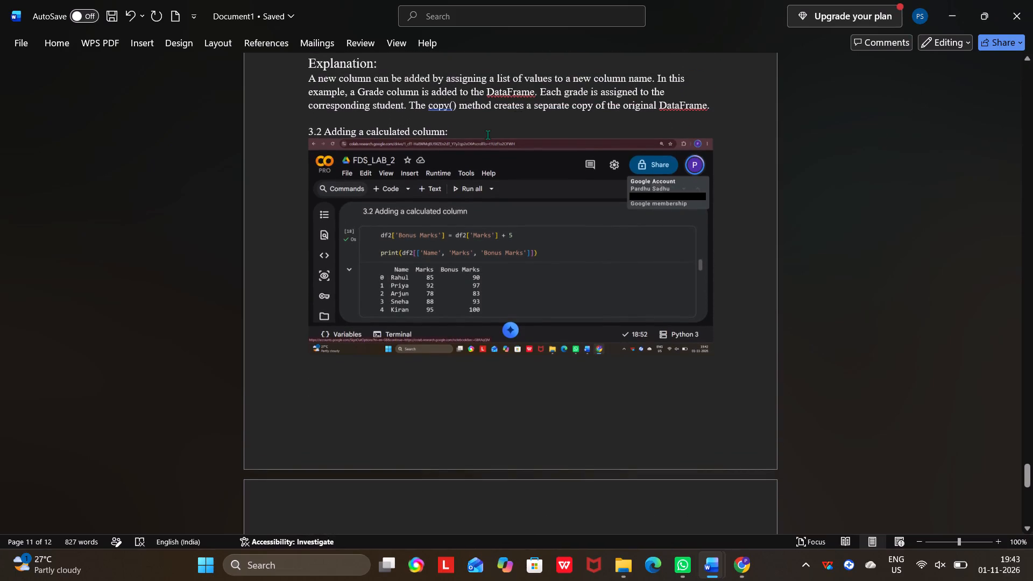
click(488, 135)
key(Return)
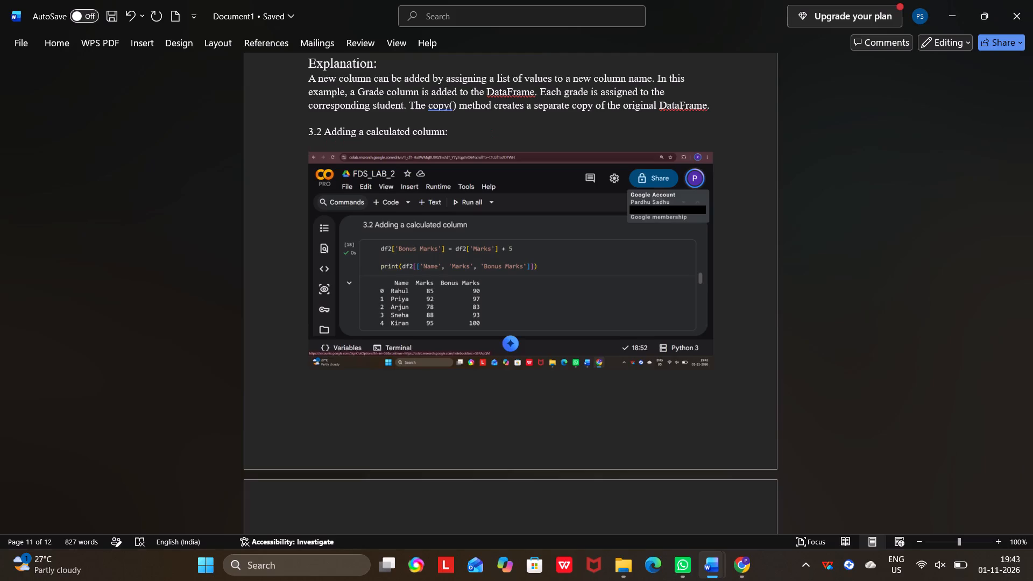
scroll(488, 135, down, 1)
click(318, 244)
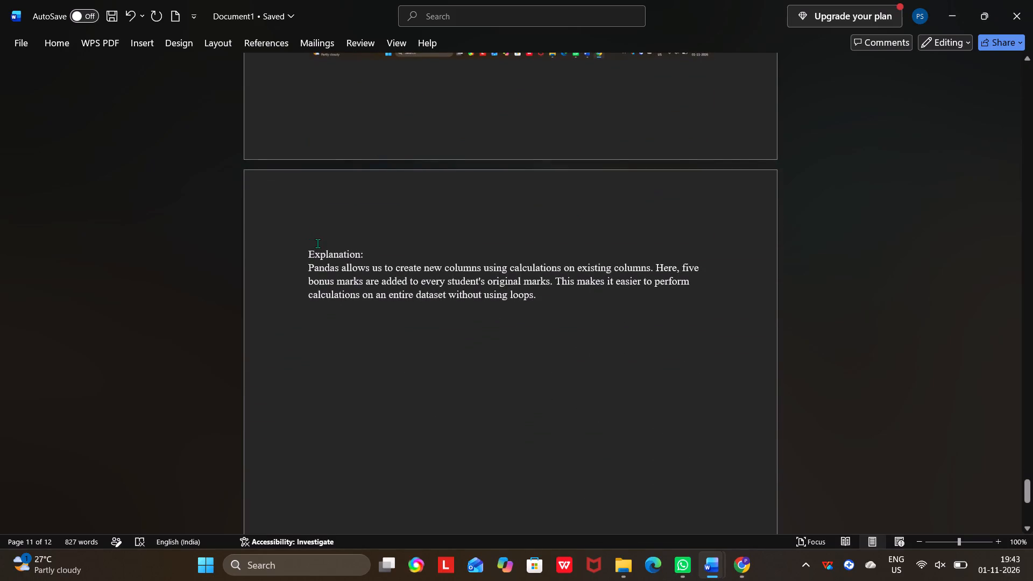
key(BackSpace)
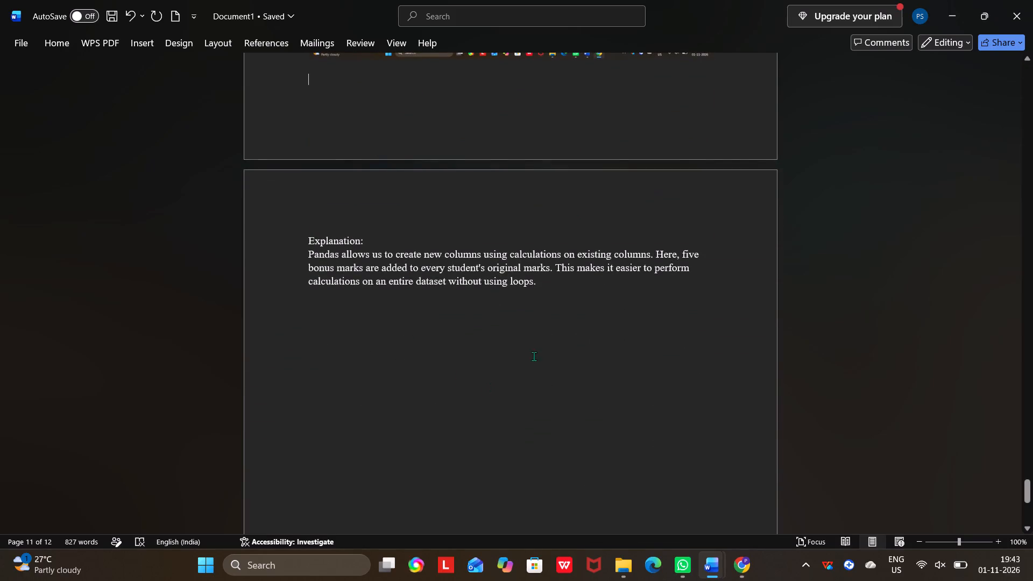
Copy the "3.3 Updating existing values using loc[]" heading from ChatGPT in Chrome into Word, one blank line below the 3.2 explanation, adding a colon and new line.
click(585, 282)
key(Return)
scroll(585, 282, right, 1)
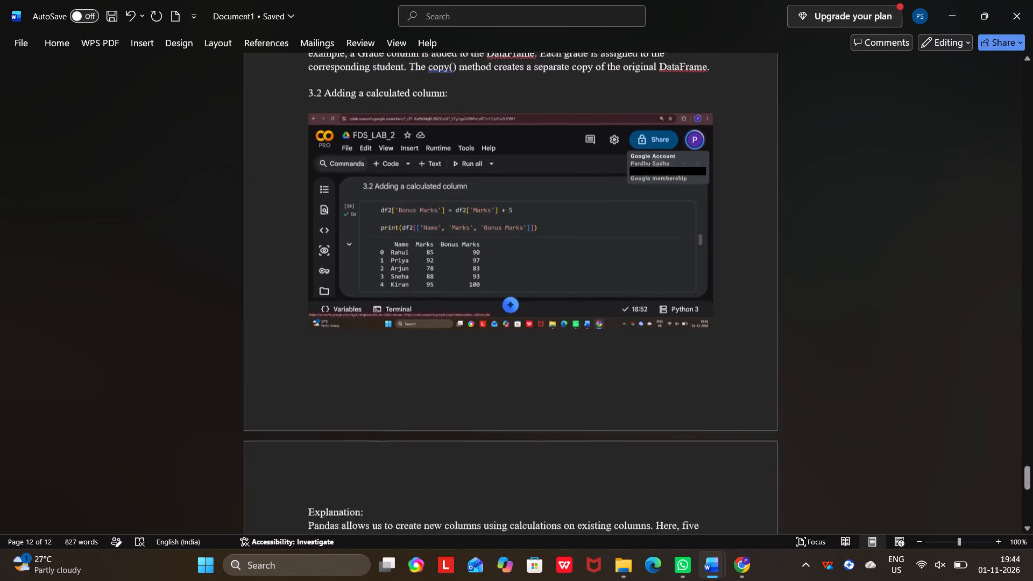
scroll(585, 282, right, 1)
key(Return)
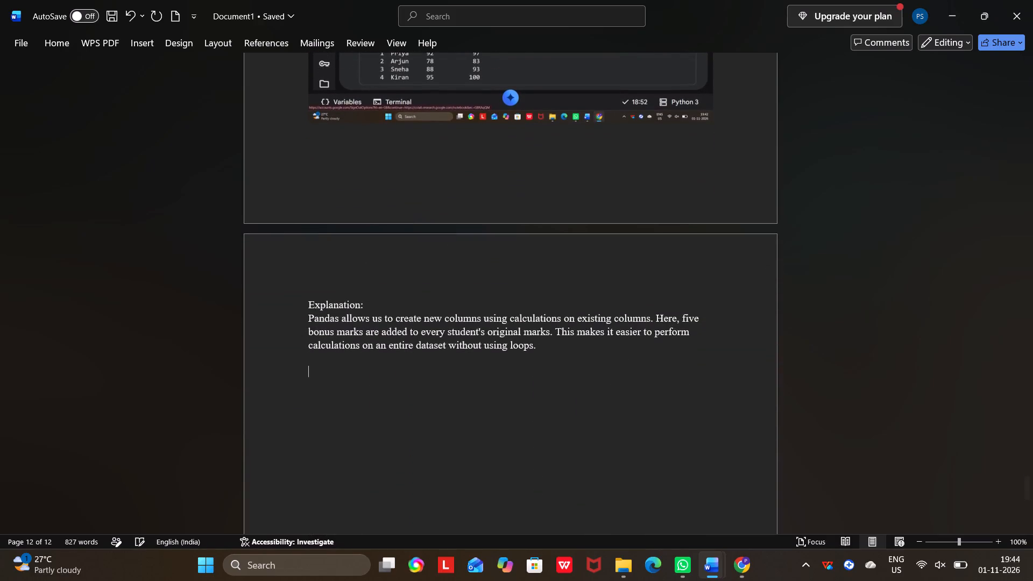
click(751, 511)
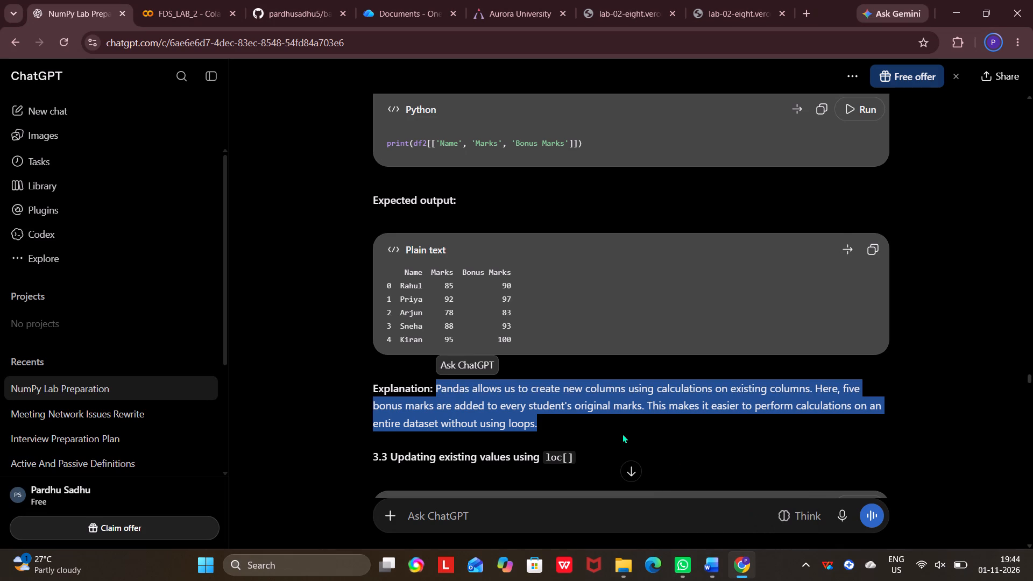
scroll(622, 434, down, 1)
click(579, 443)
drag(579, 443, 369, 440)
drag(369, 440, 610, 430)
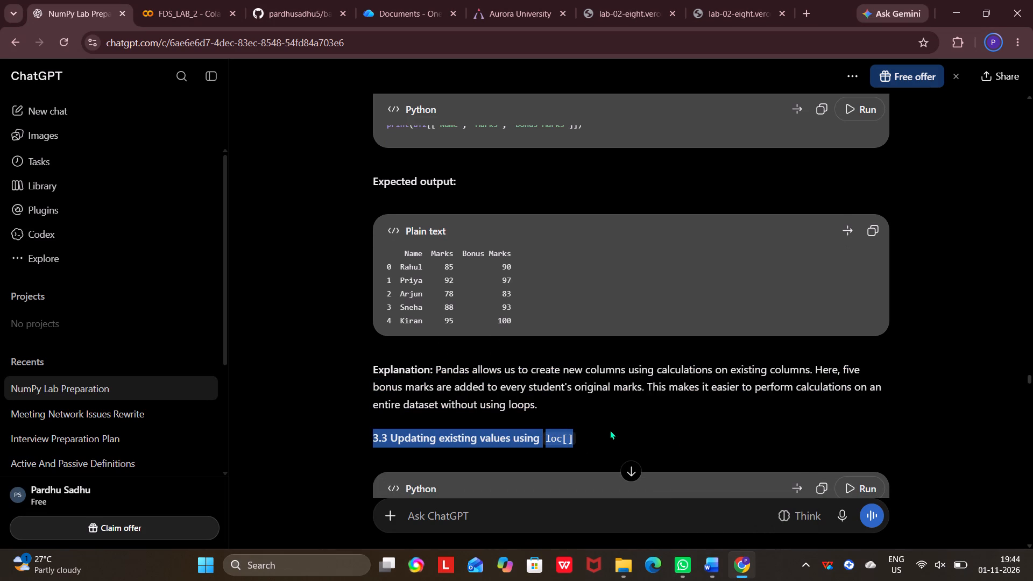
key(ctrl+c)
click(978, 492)
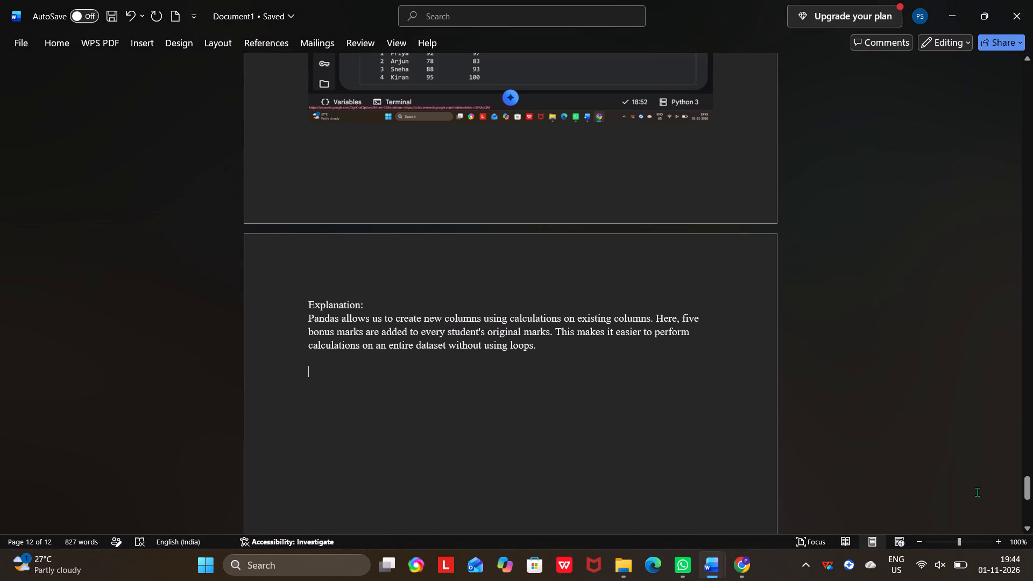
key(ctrl+v)
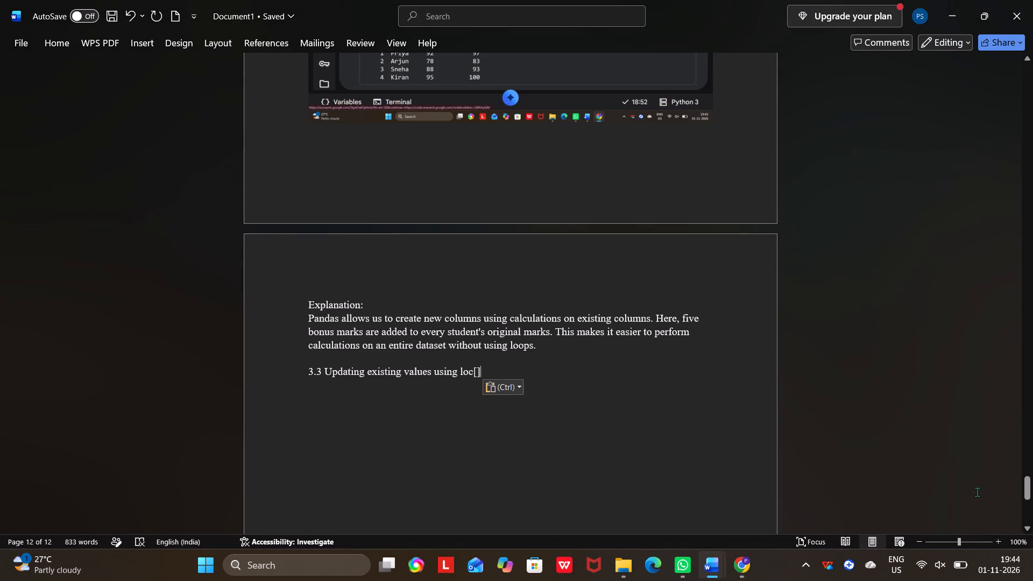
key(shift+colon)
key(Return)
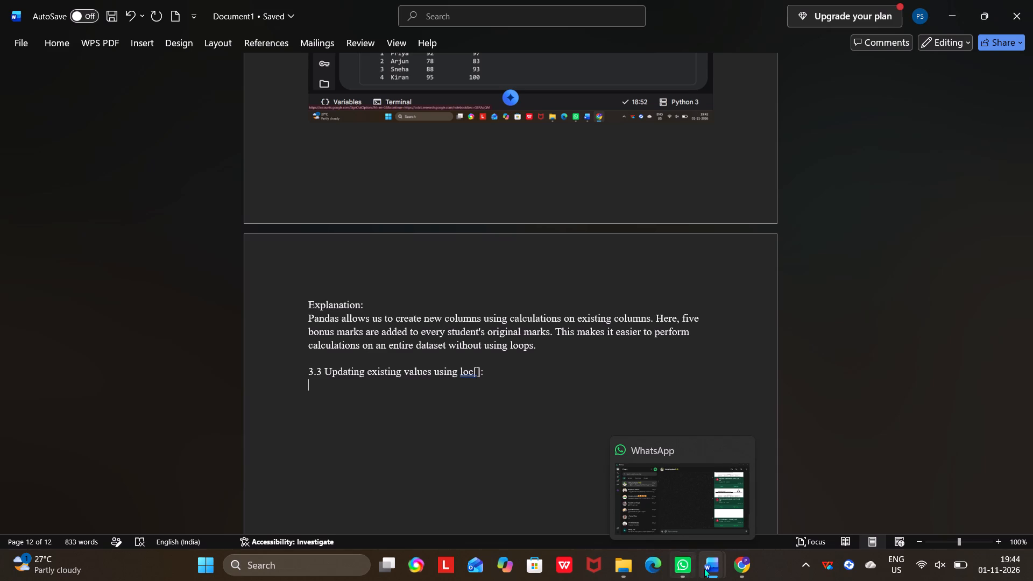
Capture the FDS_LAB_2 Colab notebook in Chrome, showing the 3.3 code, its output and the account details, excluding the browser tab strip.
click(749, 523)
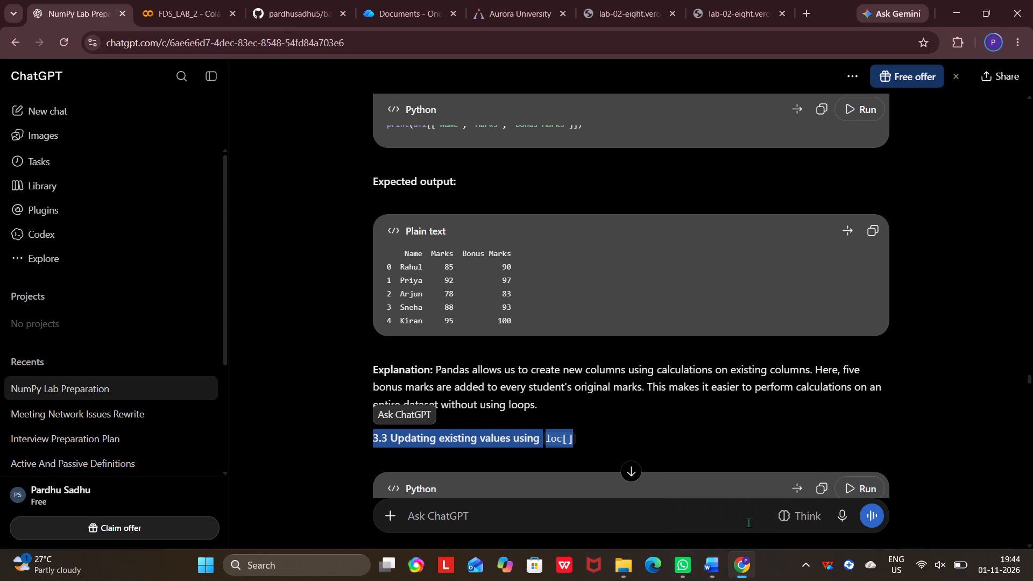
click(145, 0)
scroll(338, 256, down, 2)
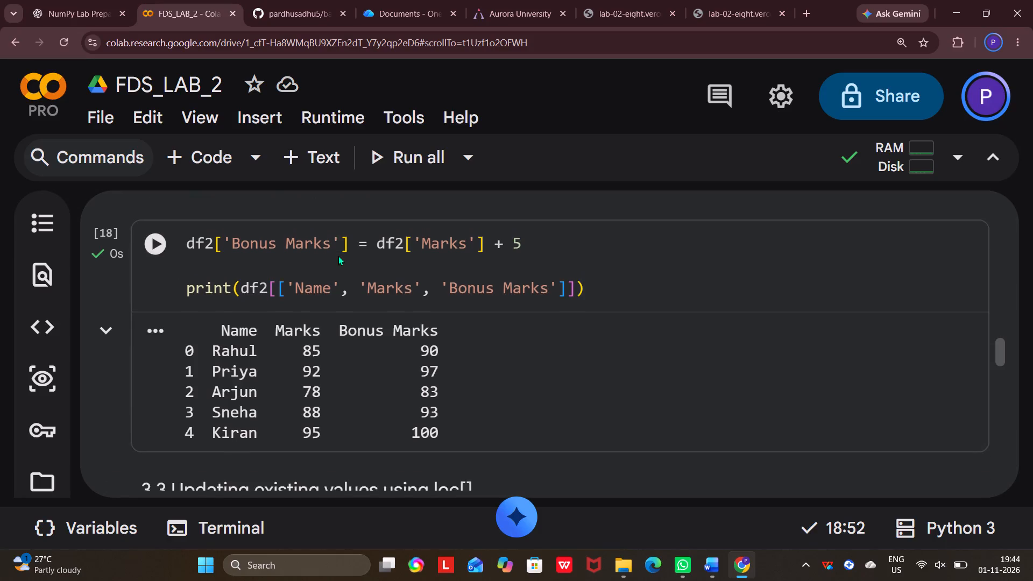
scroll(338, 256, down, 3)
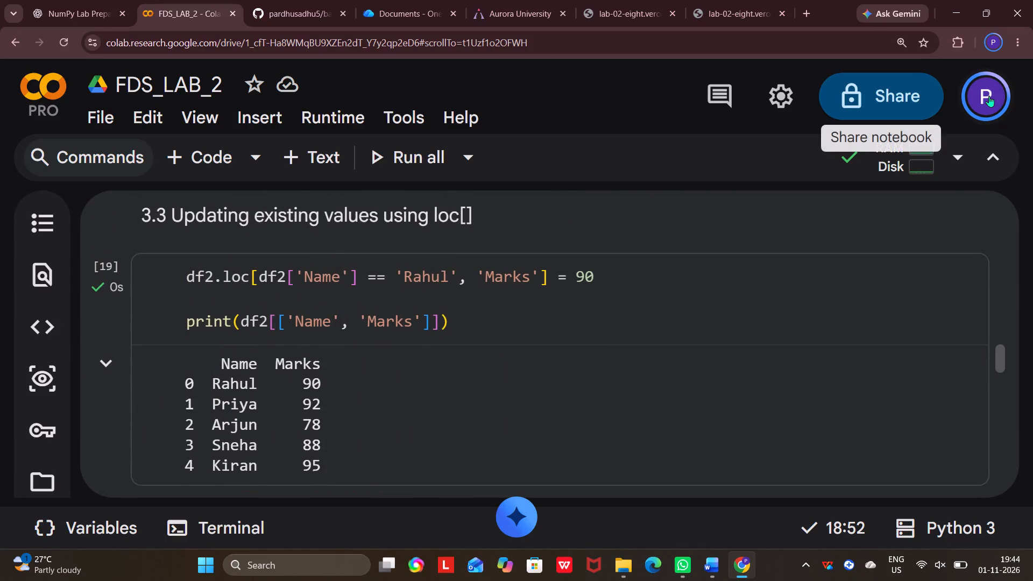
key(shift+super+s)
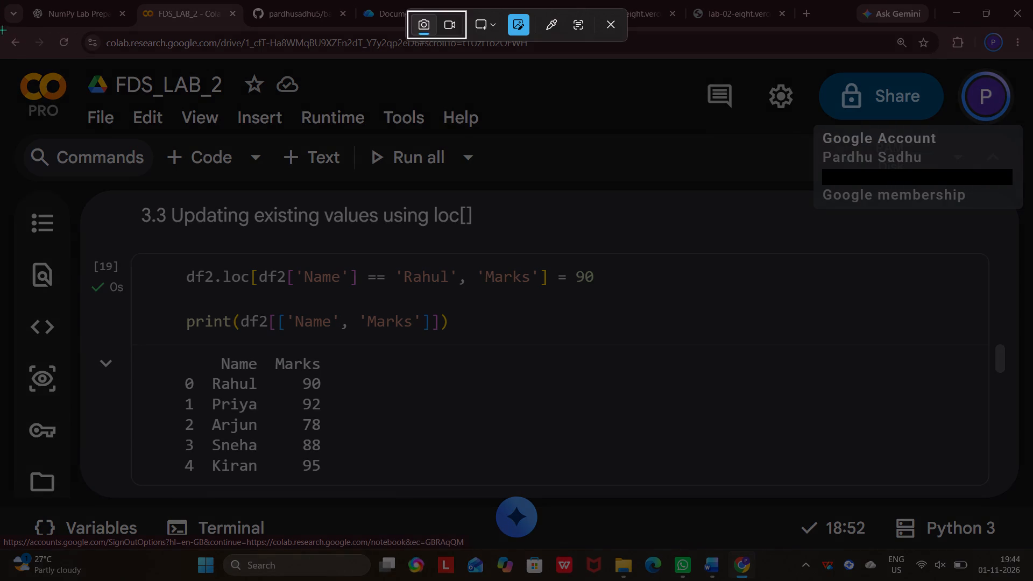
drag(0, 28, 1029, 563)
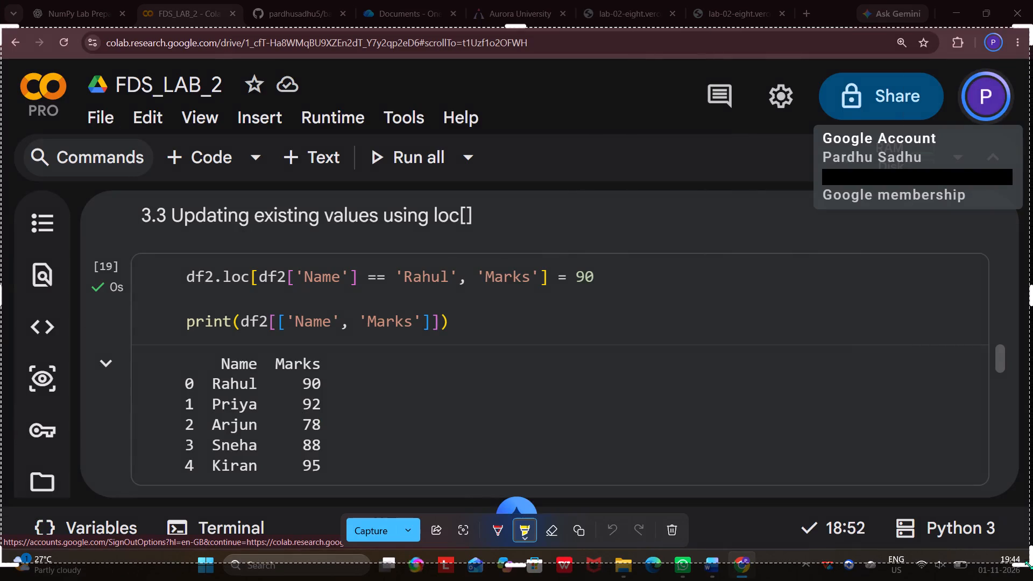
click(1028, 562)
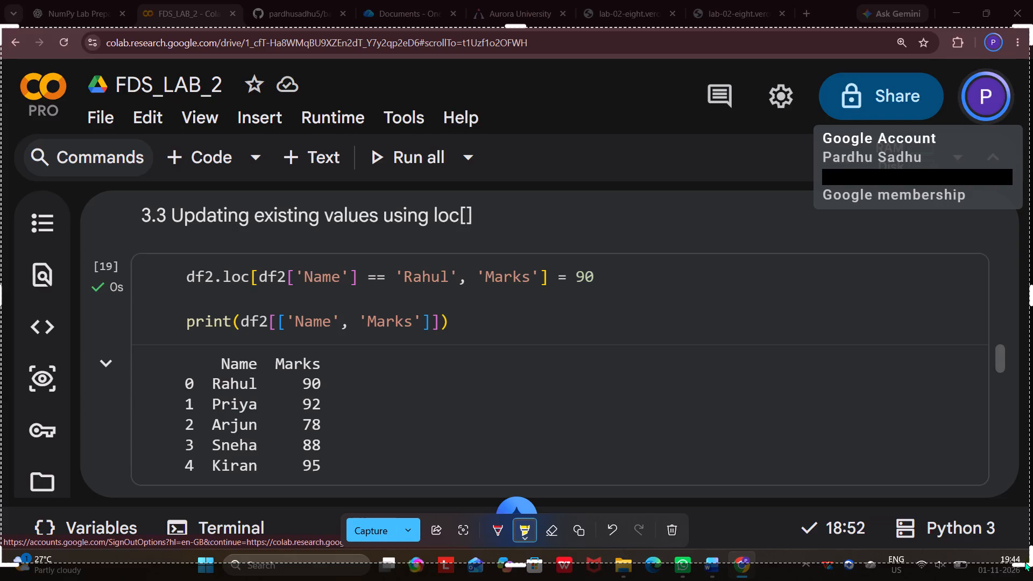
click(385, 530)
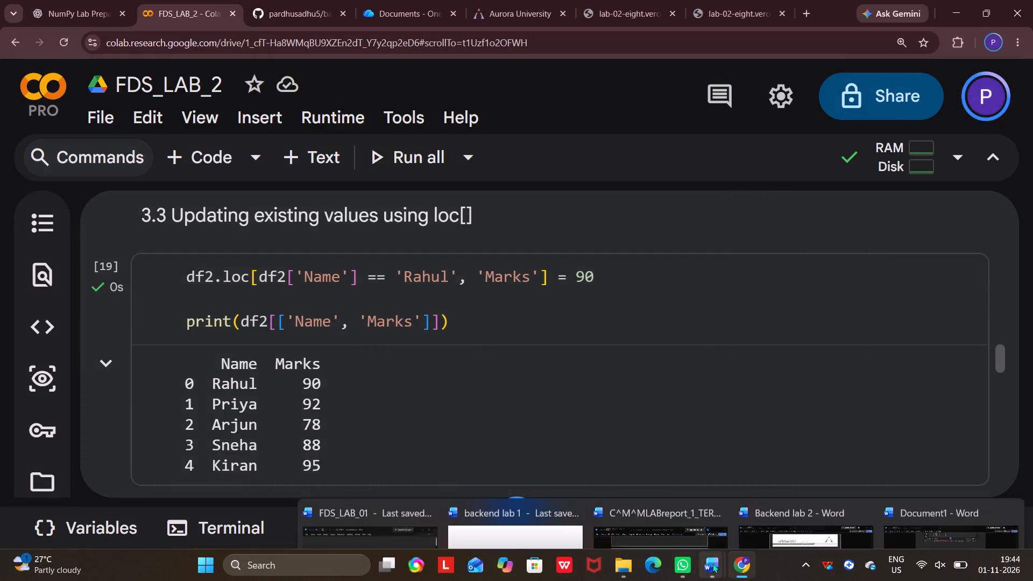
Switch to Document1 in Word and paste the screenshot below the "3.3 Updating existing values using loc[]:" subheading, leaving one blank line between them.
click(918, 497)
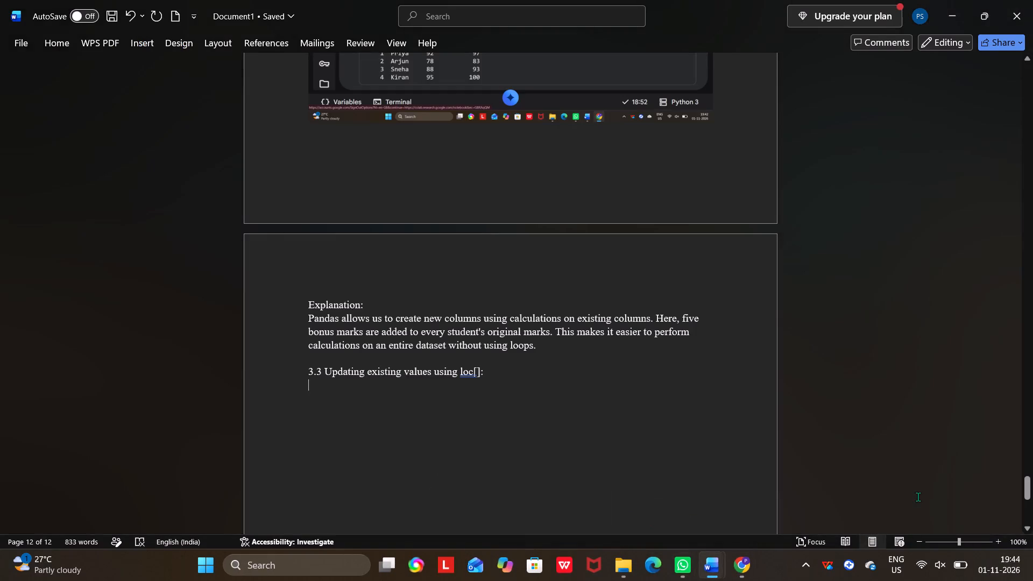
key(Return)
key(ctrl+v)
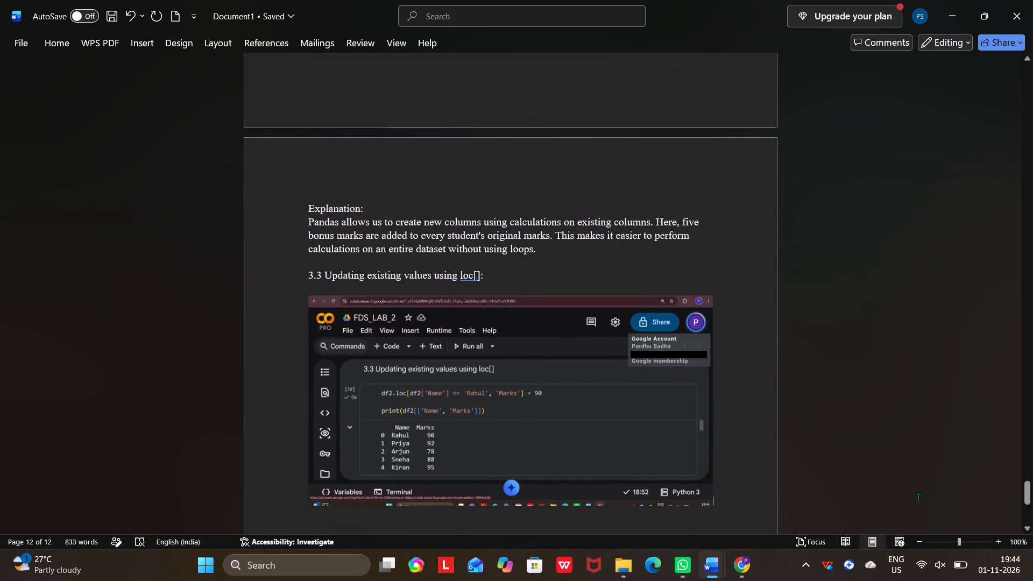
Add an "Explanation:" label below the 3.3 screenshot after a blank line, followed by a new line.
key(Return)
key(Return)
key(e)
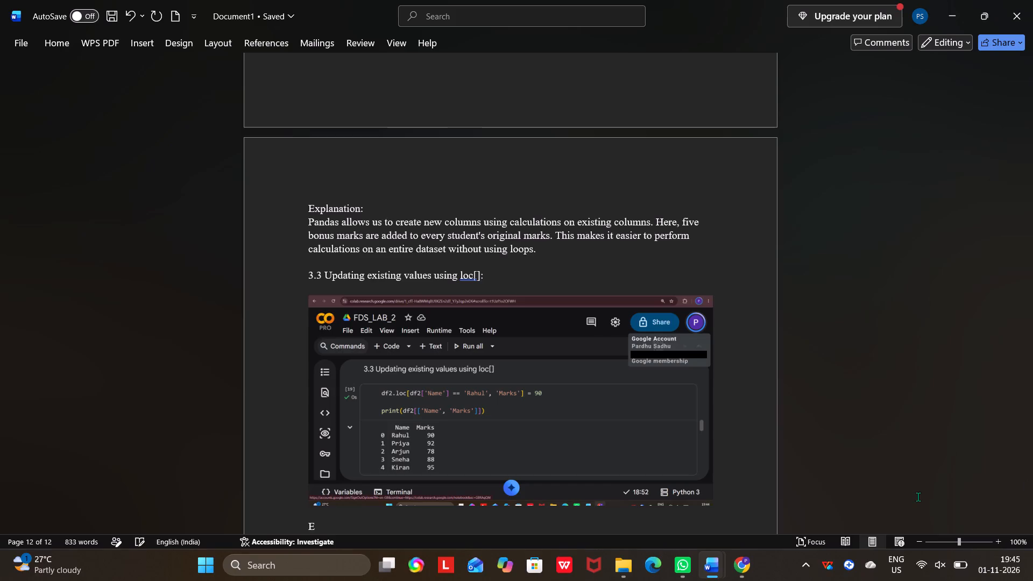
key(x)
text(planation)
key(shift+colon)
key(Return)
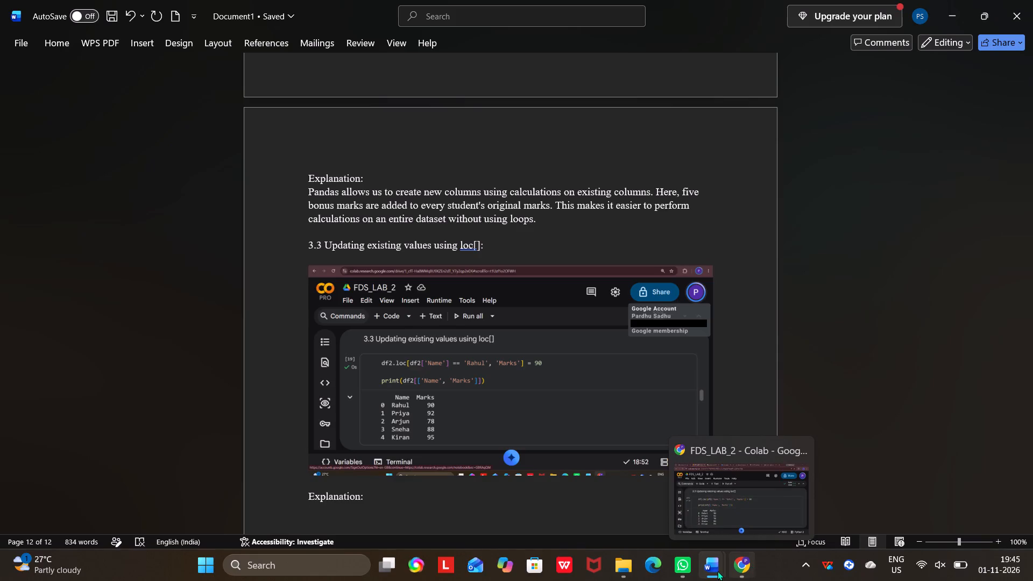
Open the Foundations of Data Science assessments in the Aurora University portal in Chrome and look at the Lab Report 2 entry.
click(740, 514)
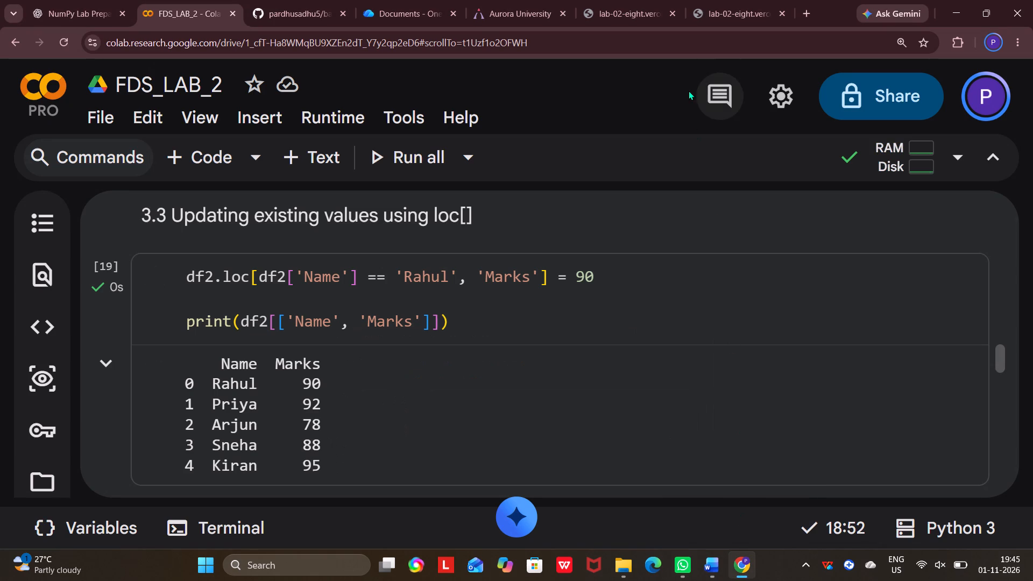
click(498, 0)
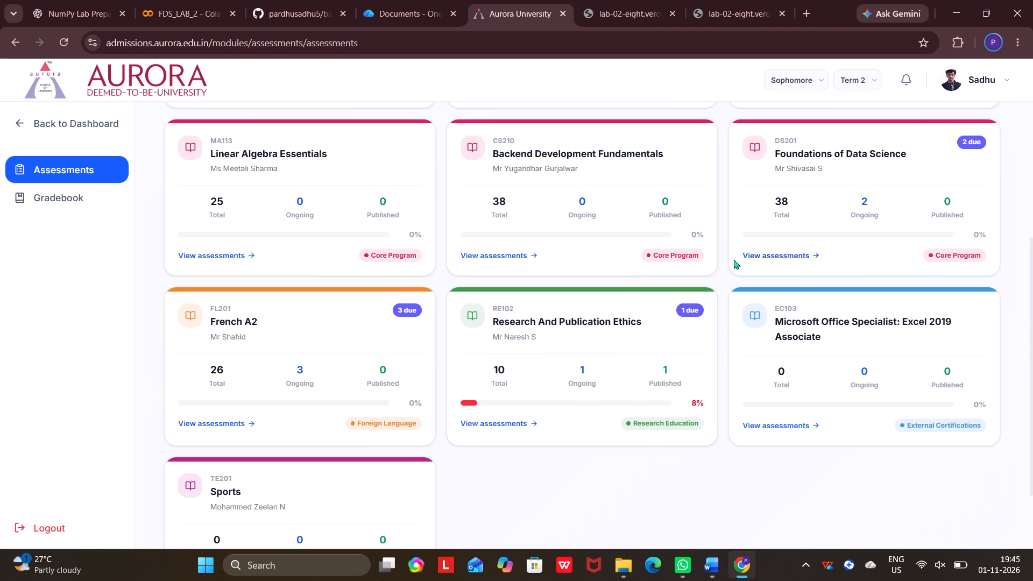
click(781, 252)
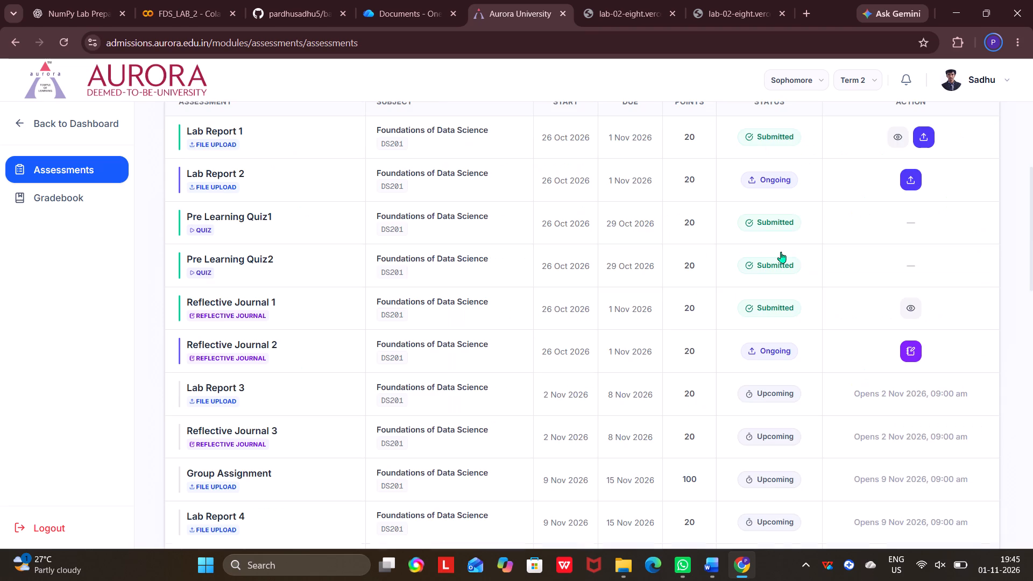
scroll(781, 252, up, 1)
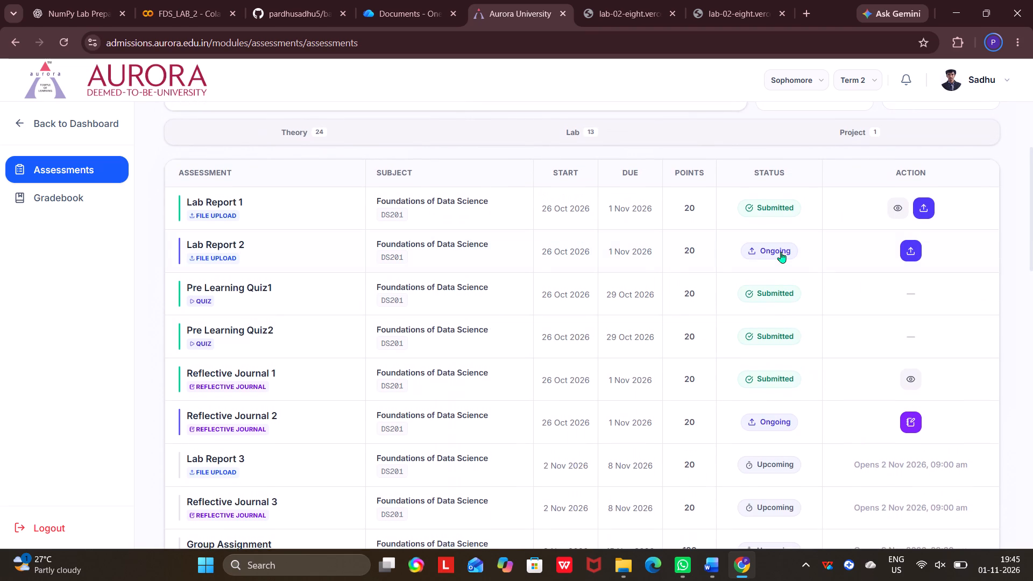
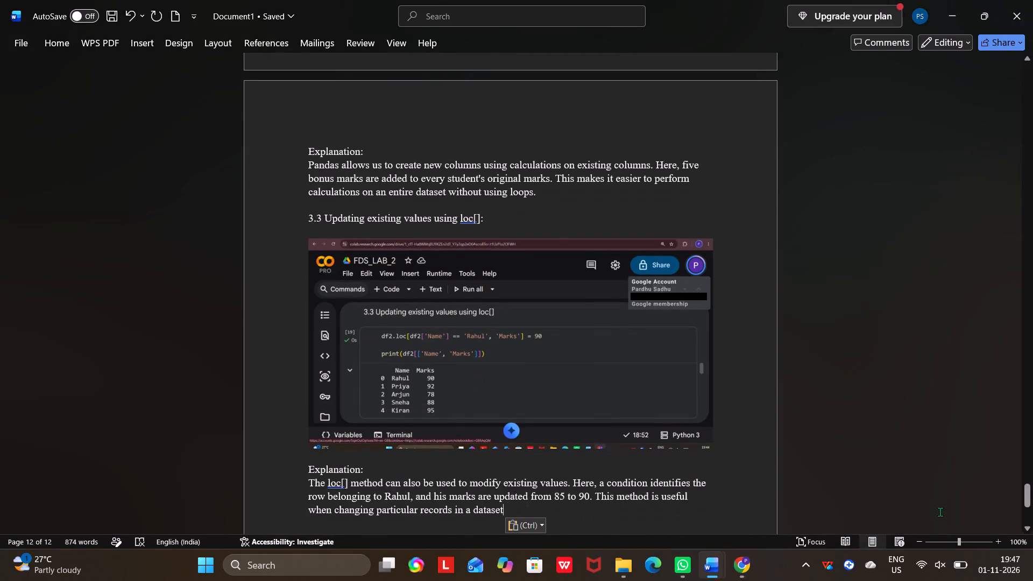
key(Return)
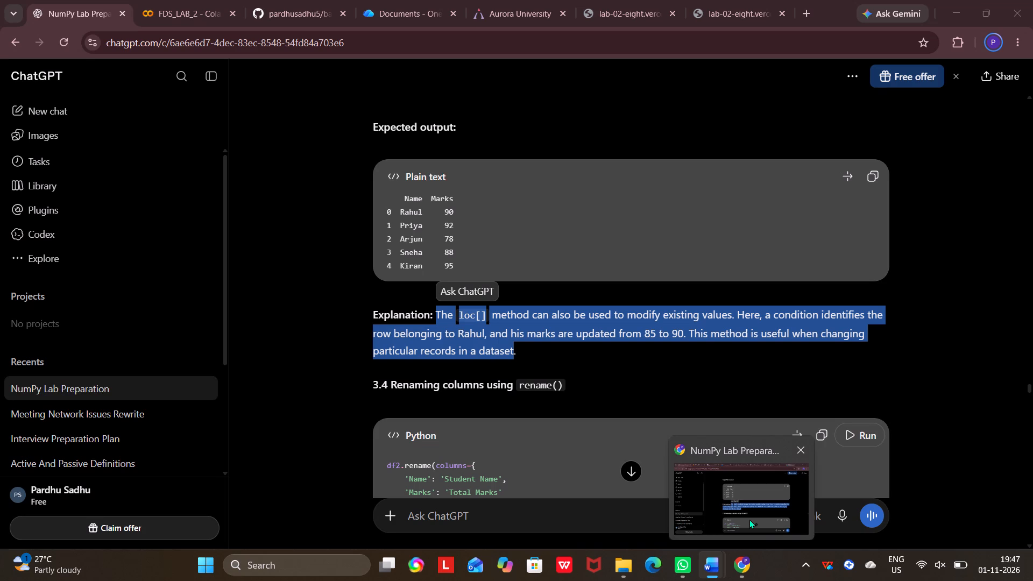
Switch to the Aurora University portal in Chrome, return to the course overview and look through the courses for due and ongoing assessments.
click(749, 519)
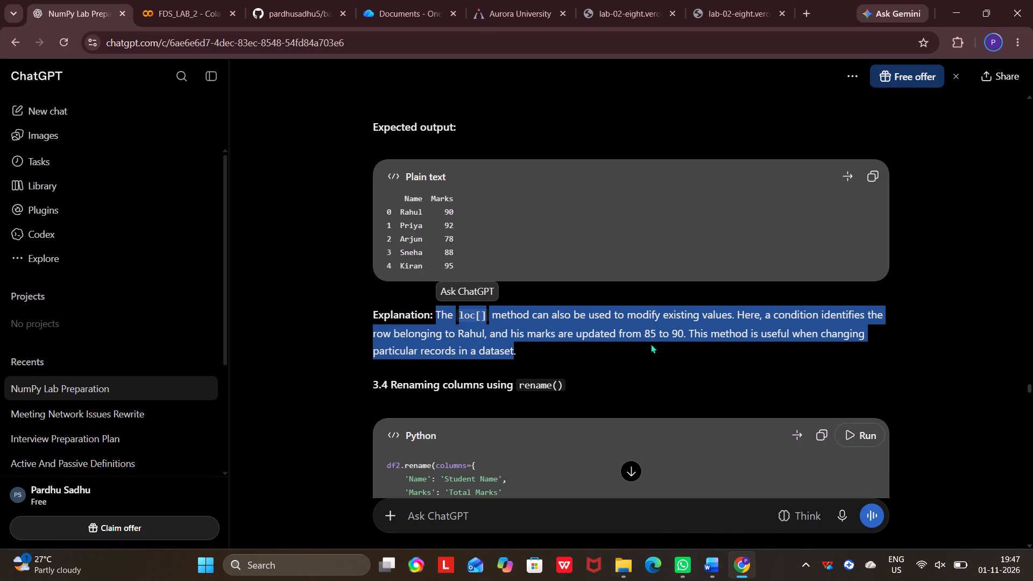
click(499, 0)
scroll(436, 140, up, 2)
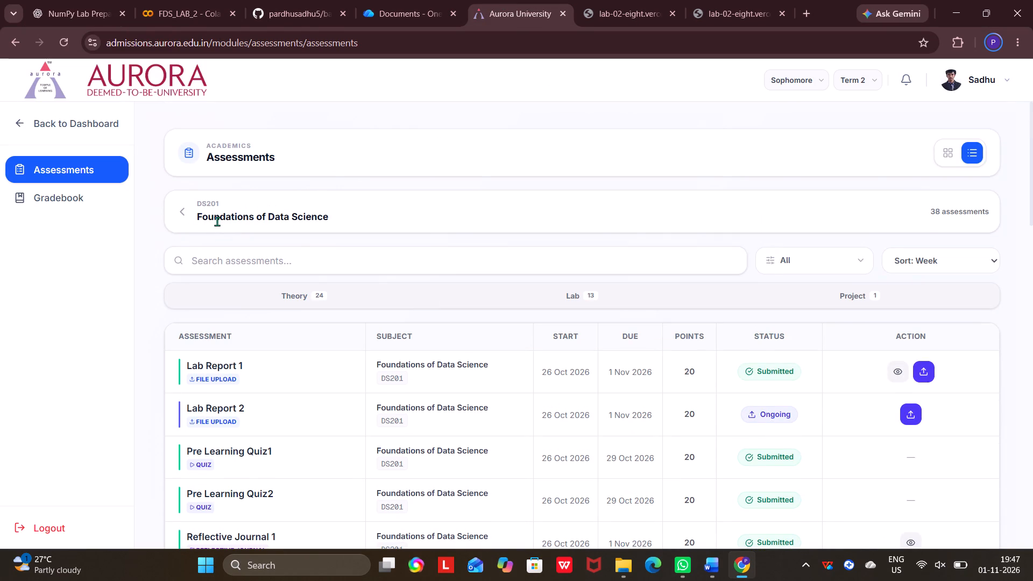
click(187, 214)
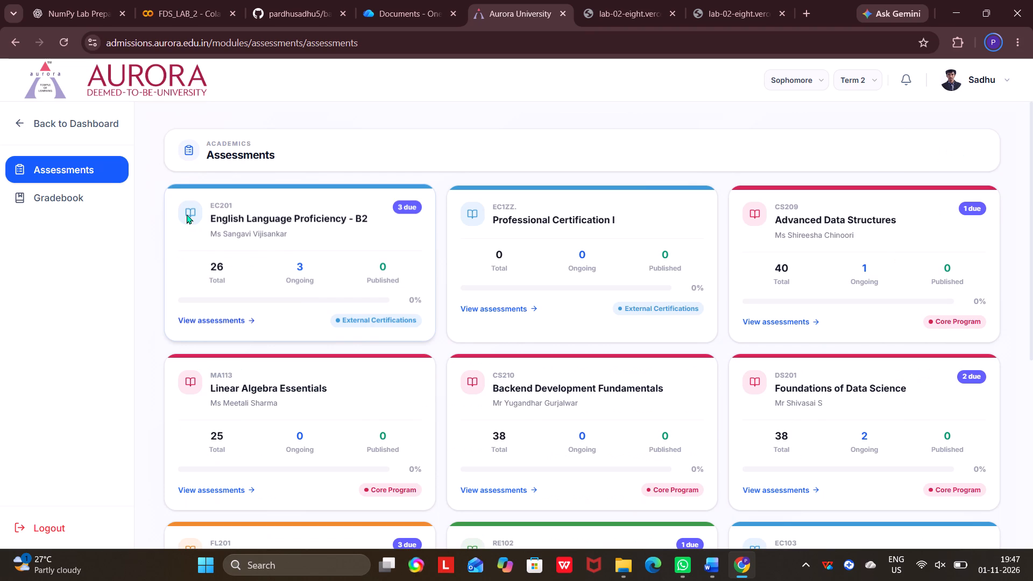
scroll(187, 214, down, 3)
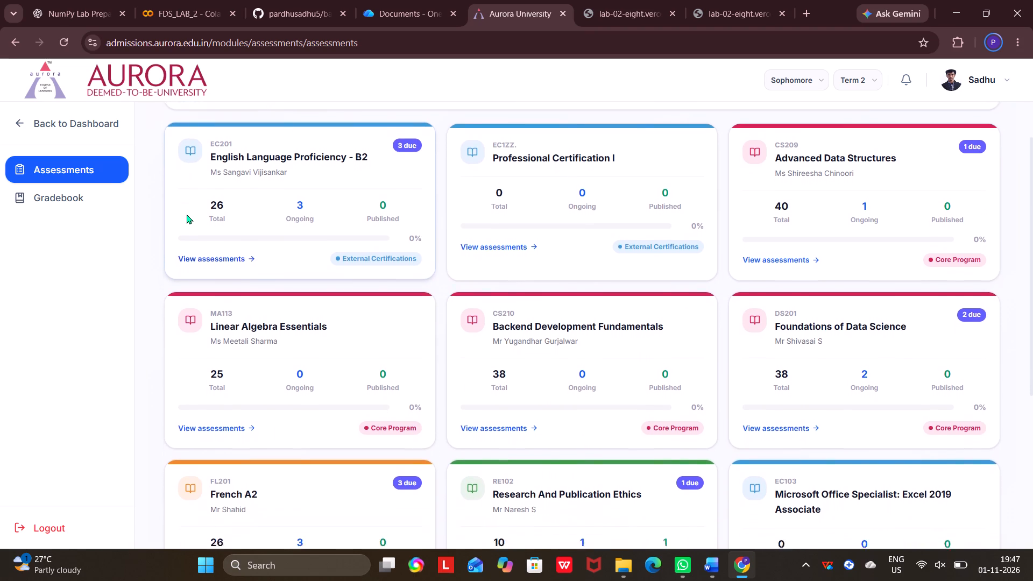
scroll(187, 214, down, 3)
scroll(187, 214, up, 1)
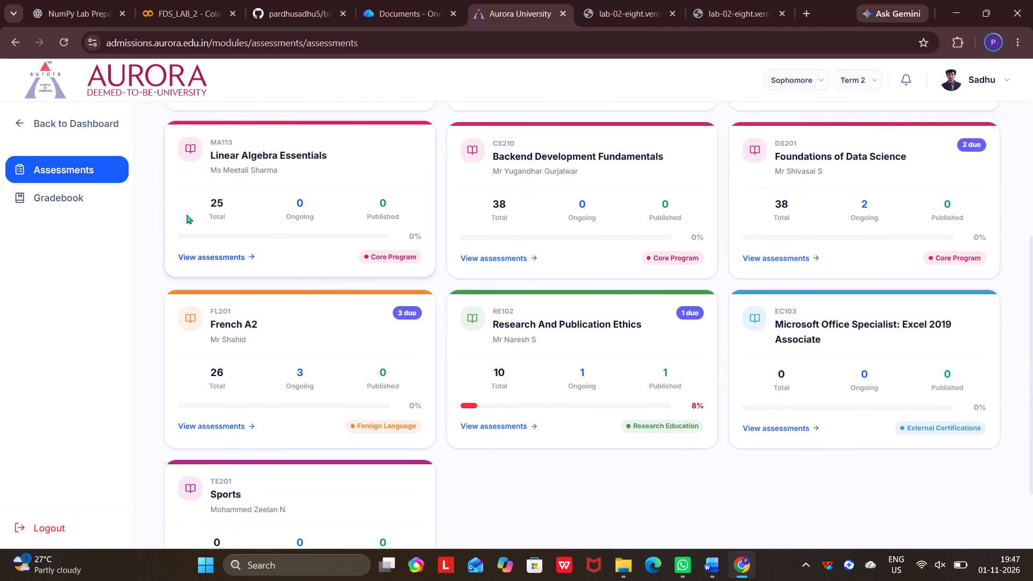
scroll(187, 214, up, 2)
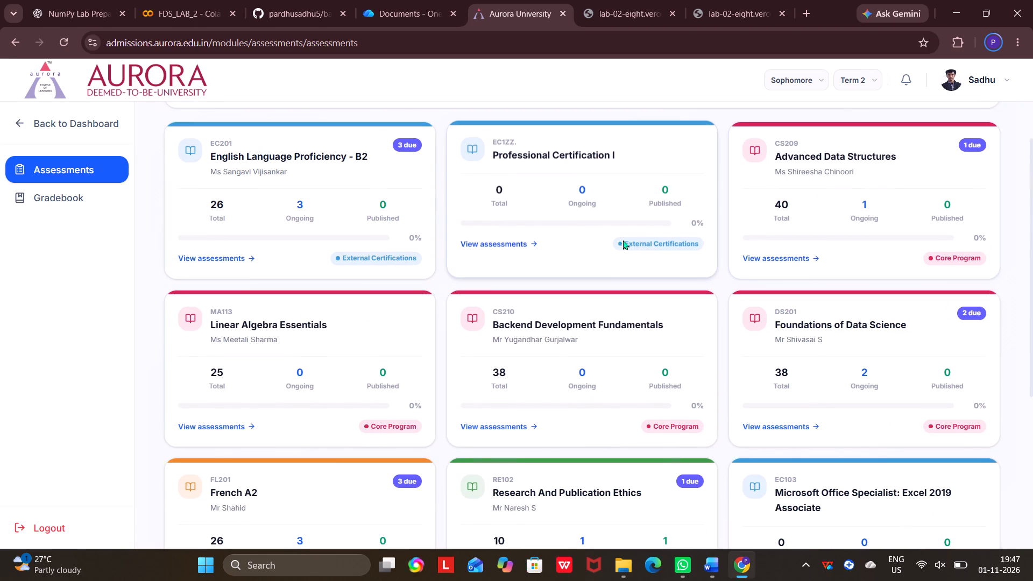
scroll(758, 393, down, 2)
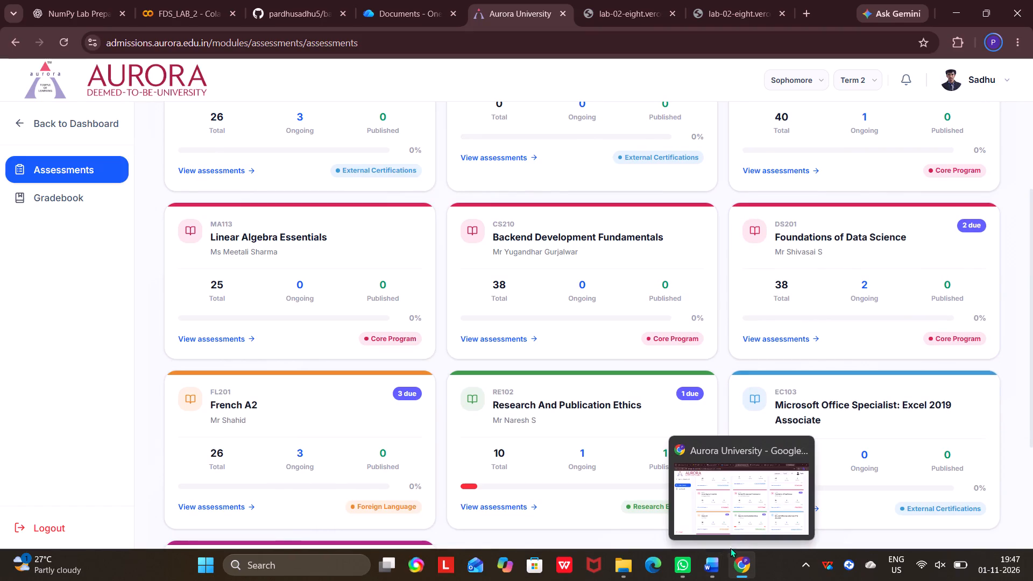
Copy the "3.4 Renaming columns using rename()" heading from ChatGPT in Chrome and paste it below the 3.3 explanation in Document1 in Word.
click(956, 501)
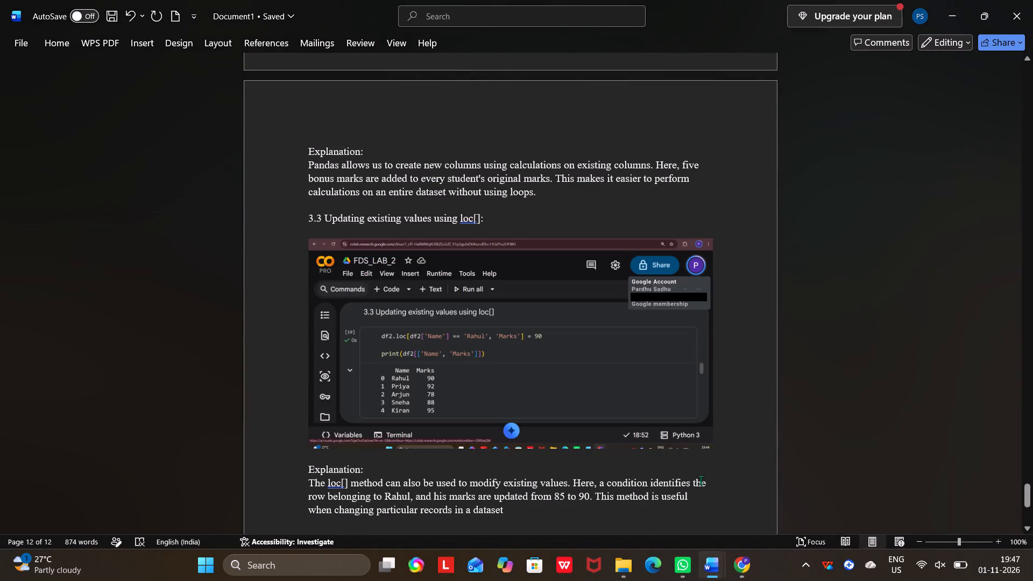
scroll(701, 480, down, 1)
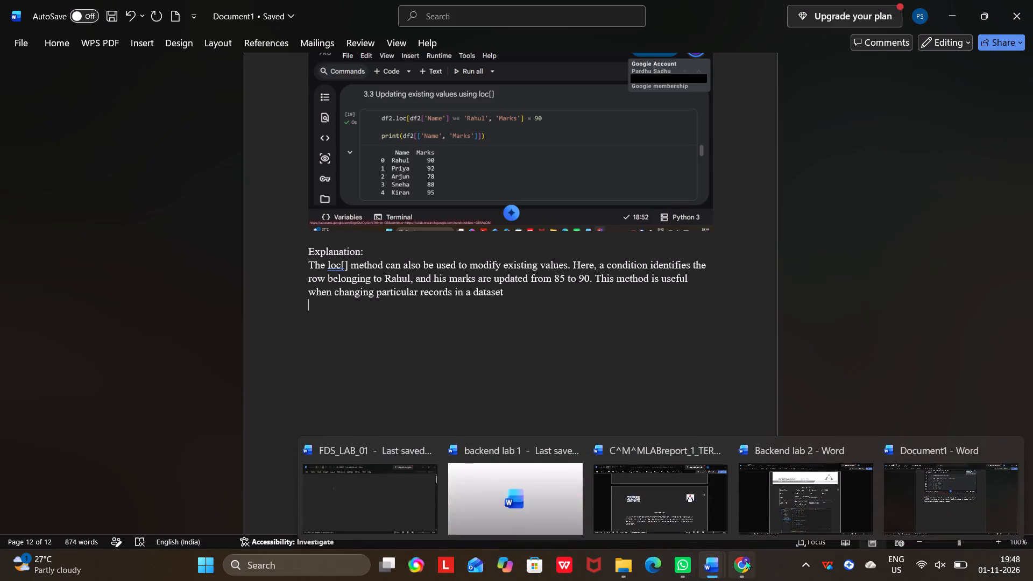
click(761, 521)
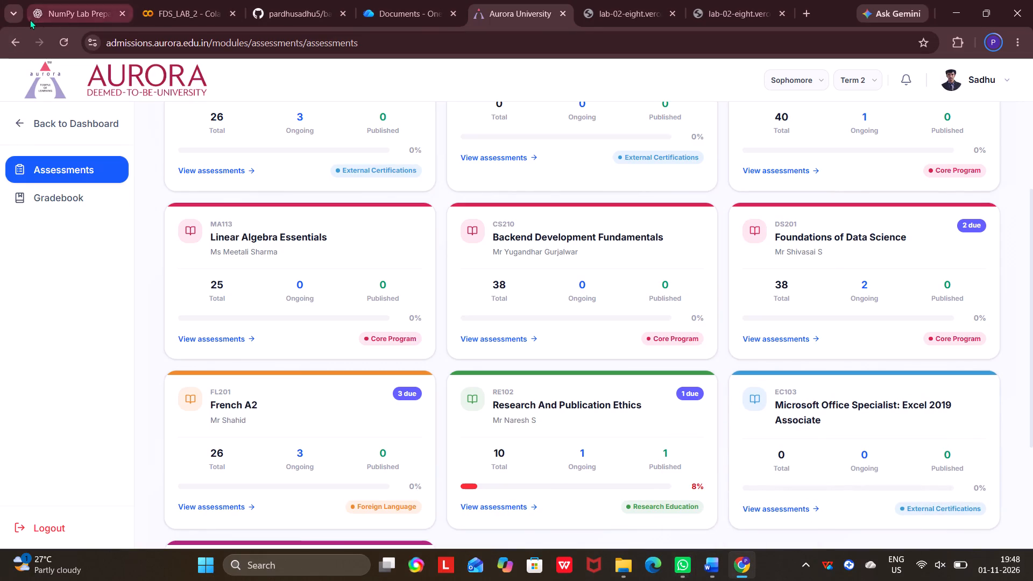
click(38, 20)
scroll(325, 328, down, 1)
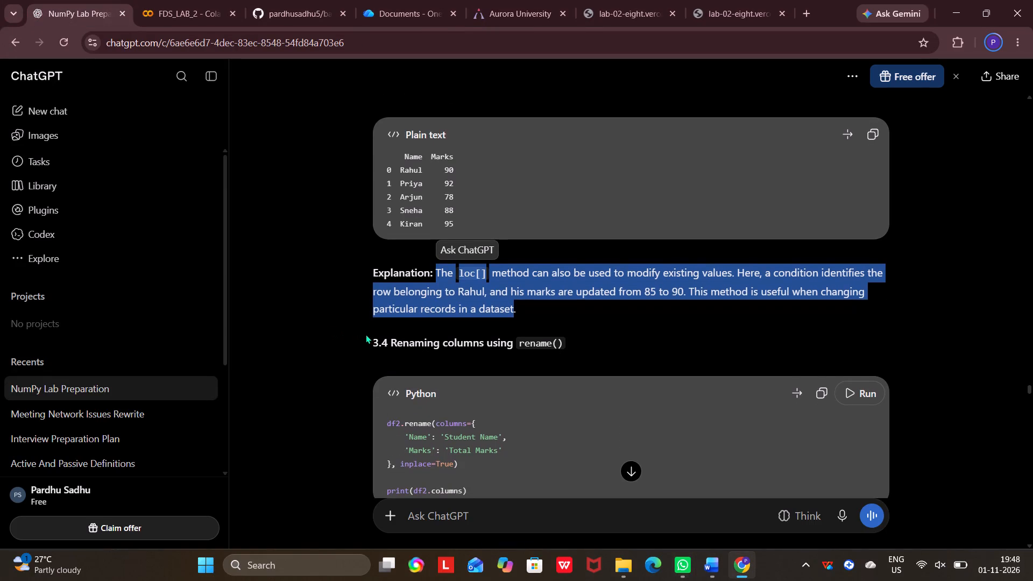
click(372, 335)
drag(372, 335, 560, 328)
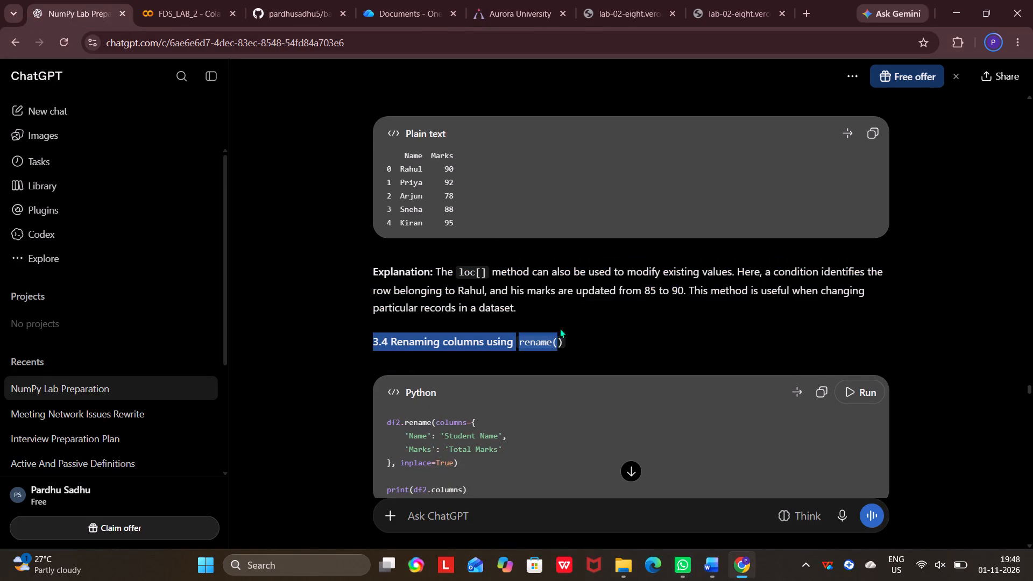
drag(560, 328, 561, 328)
key(ctrl+c)
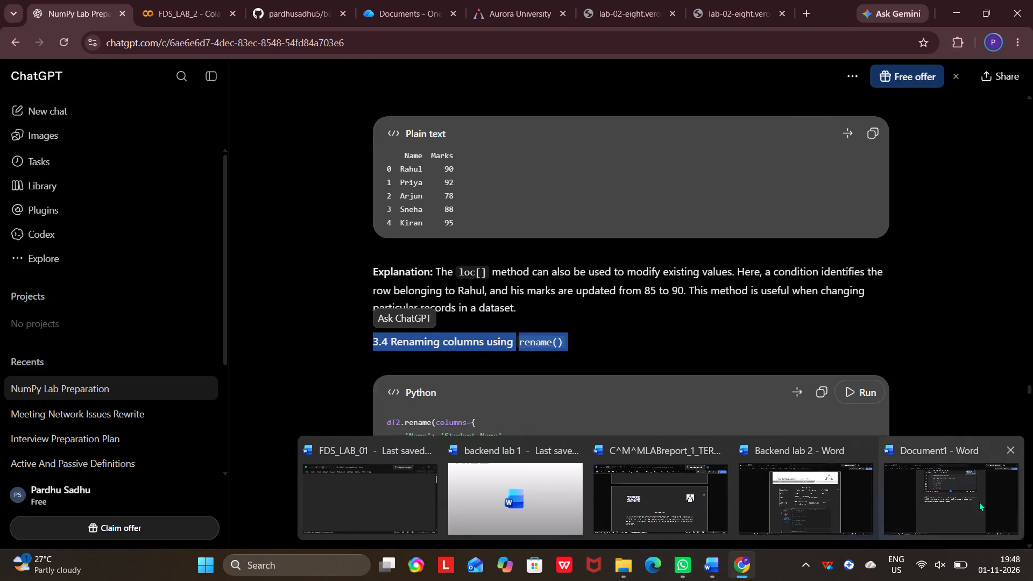
click(979, 501)
key(ctrl+v)
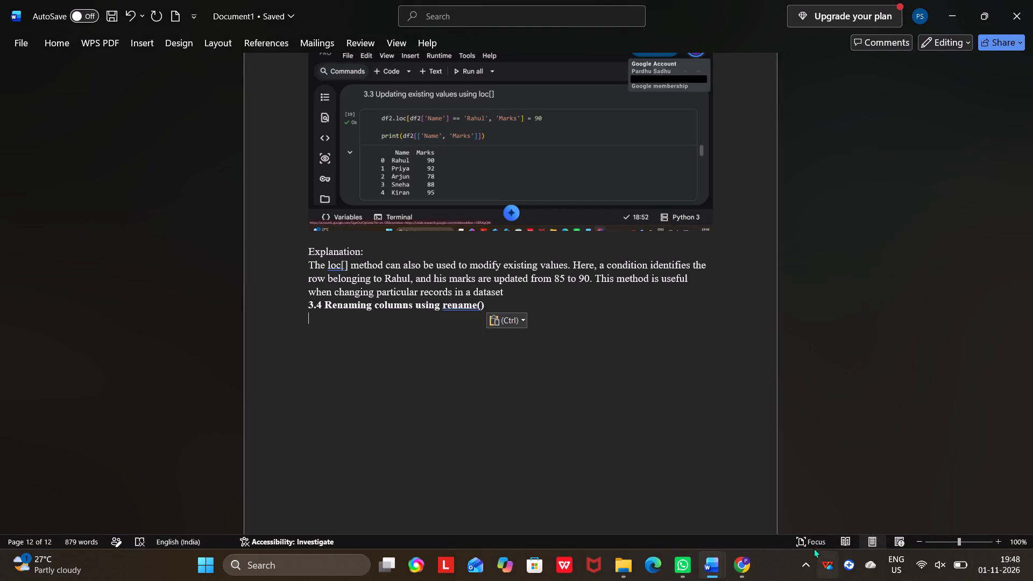
Capture the FDS_LAB_2 Colab notebook in Chrome, showing the 3.4 code, its output and the account details, excluding the browser tab strip.
click(728, 520)
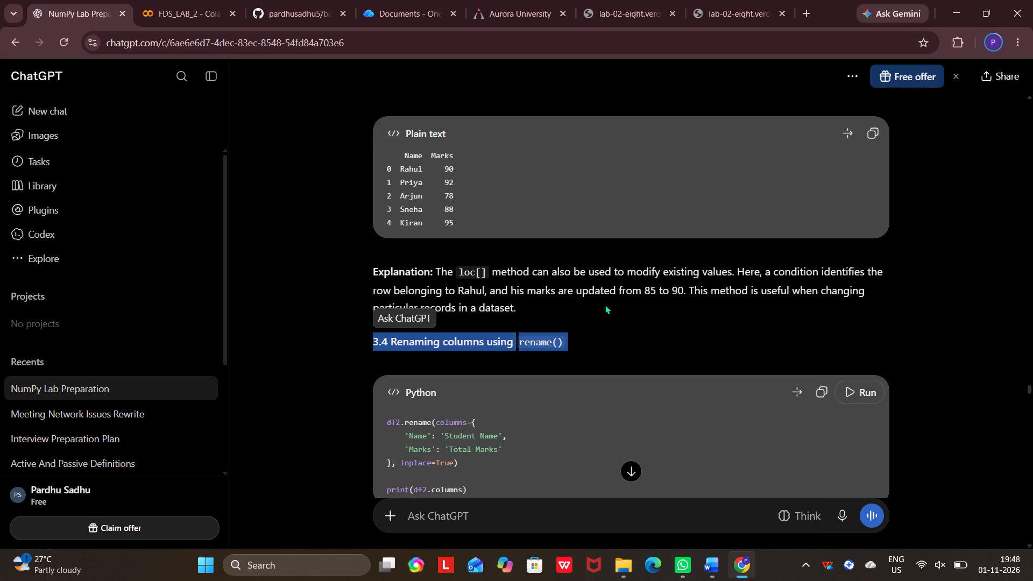
click(147, 0)
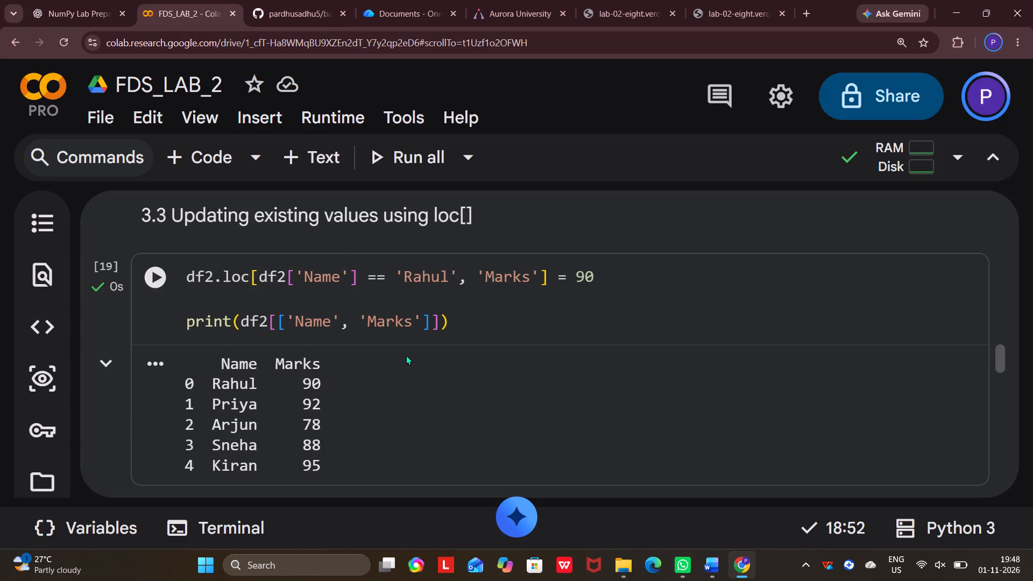
scroll(406, 355, down, 1)
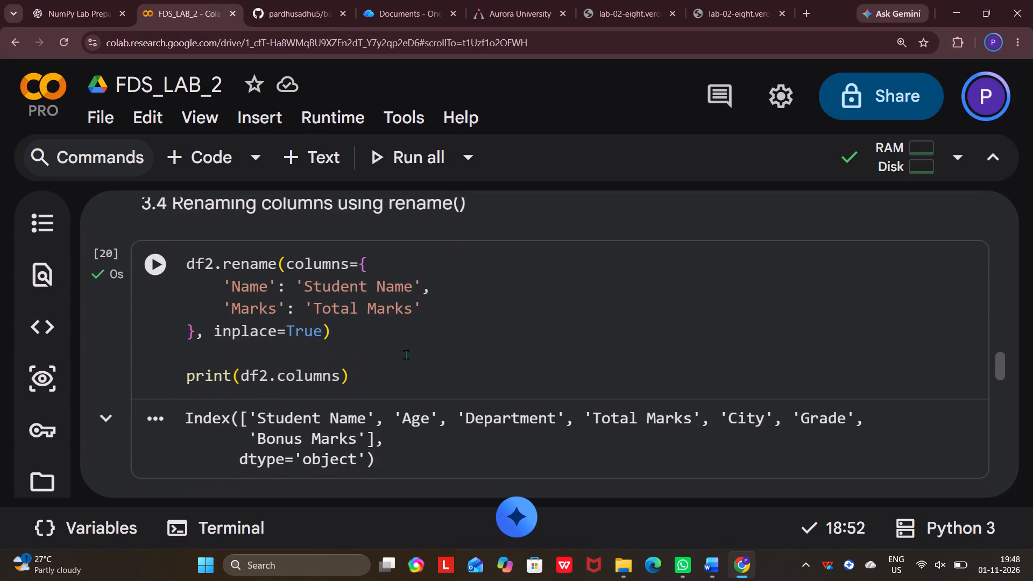
scroll(406, 355, down, 2)
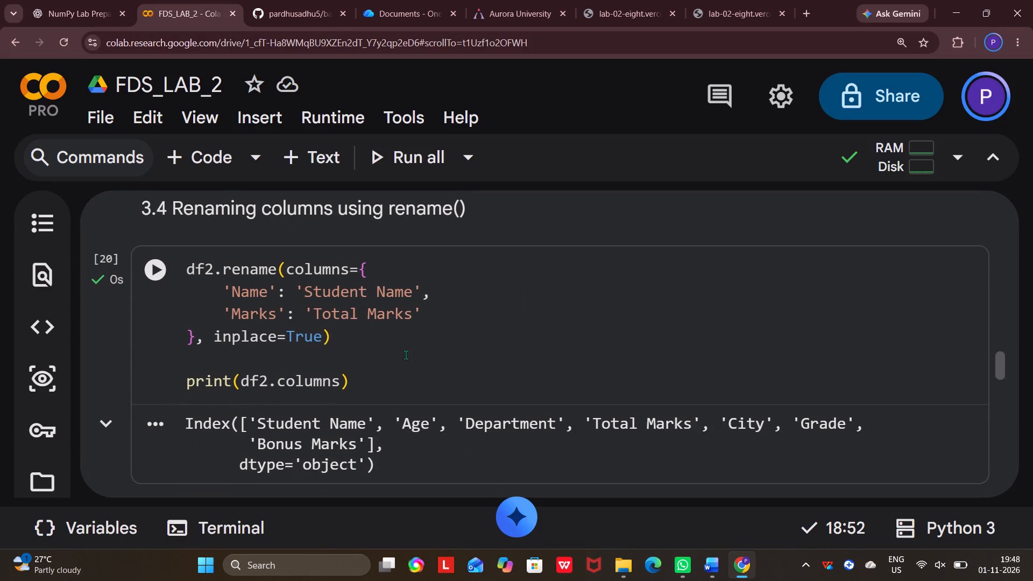
scroll(406, 355, down, 1)
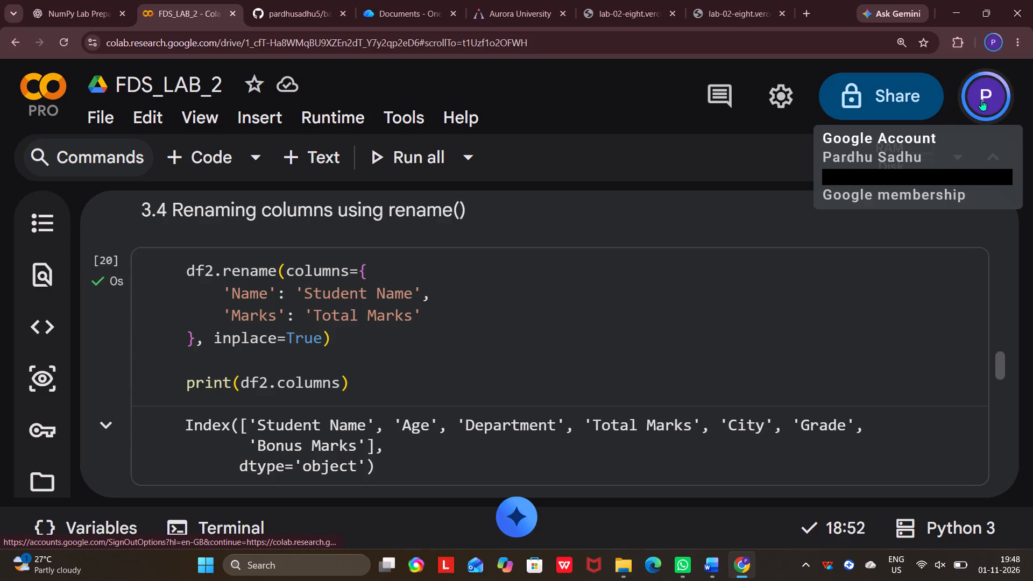
key(shift+super+s)
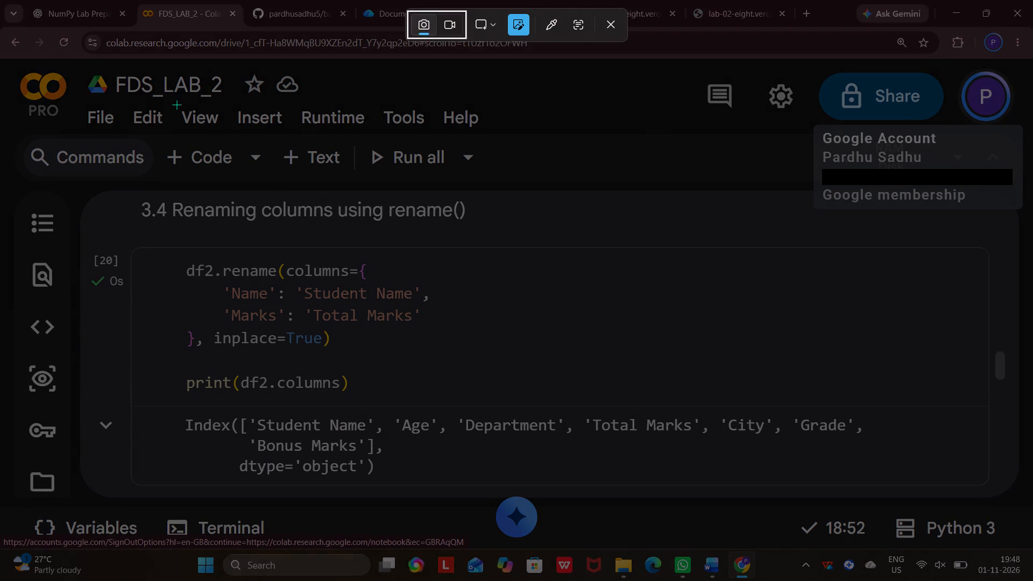
drag(0, 28, 1032, 580)
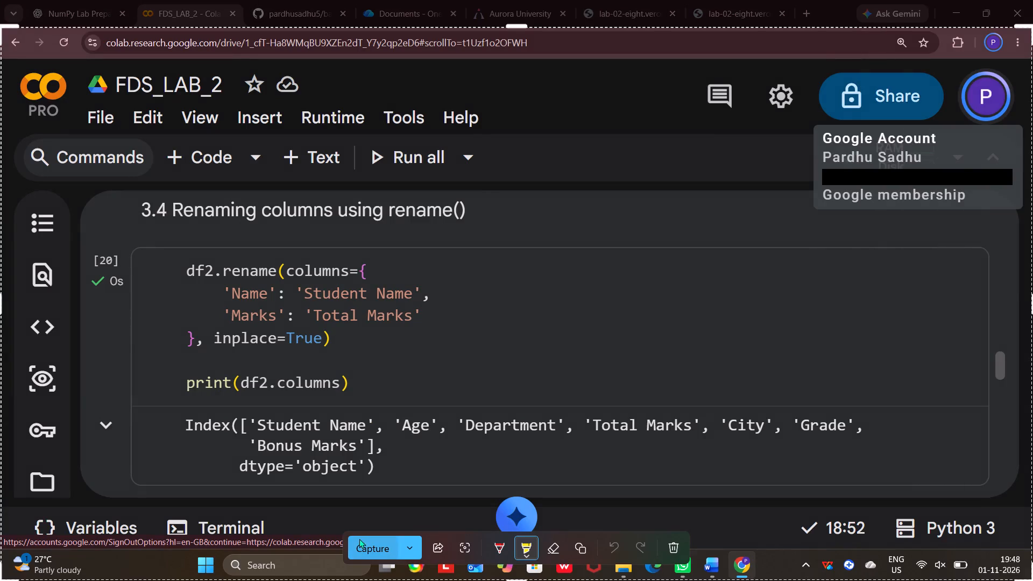
click(361, 540)
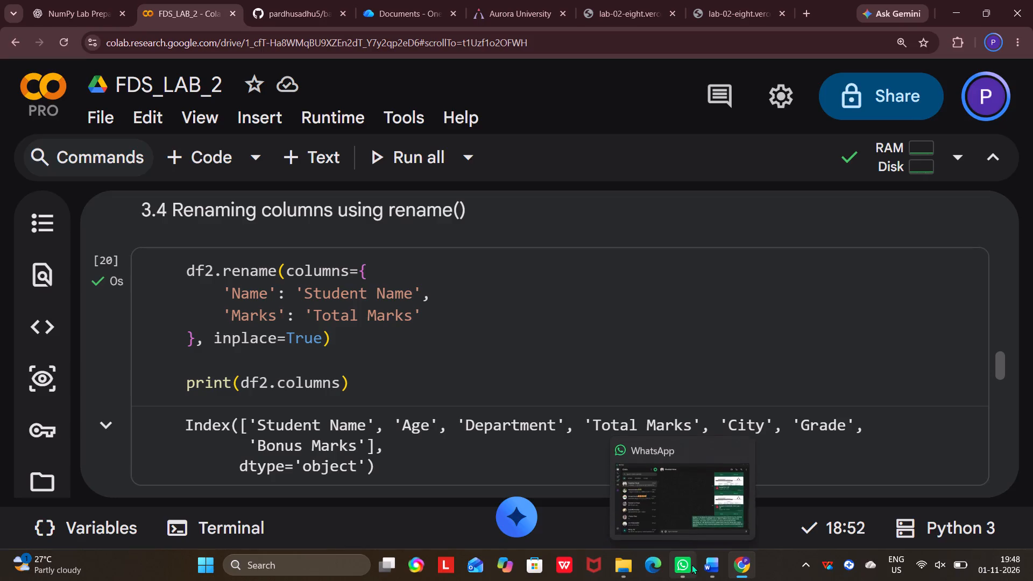
Switch to Document1 in Word and paste the screenshot directly below the "3.4 Renaming columns using rename()" heading.
click(918, 498)
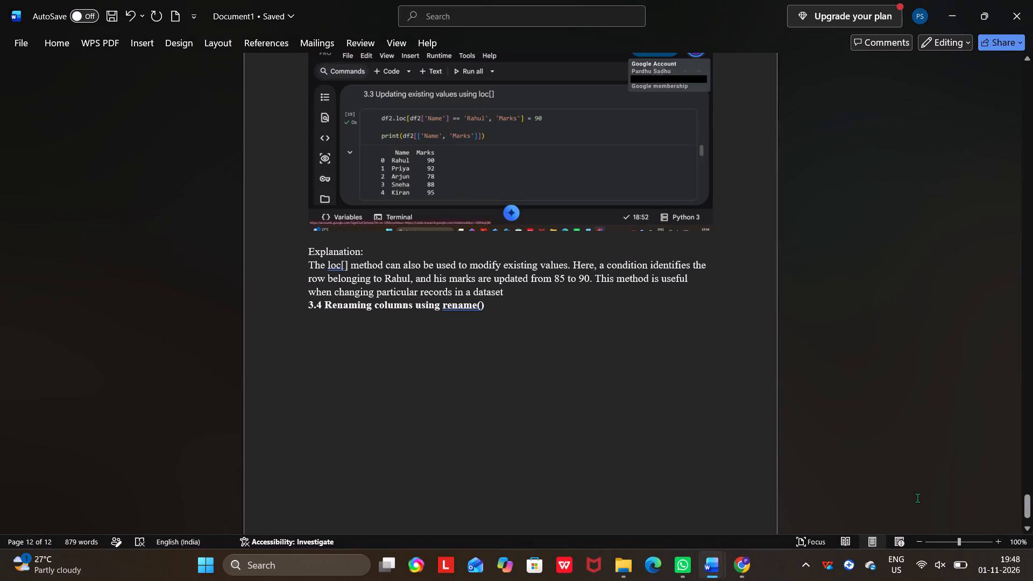
key(ctrl+v)
scroll(918, 498, down, 1)
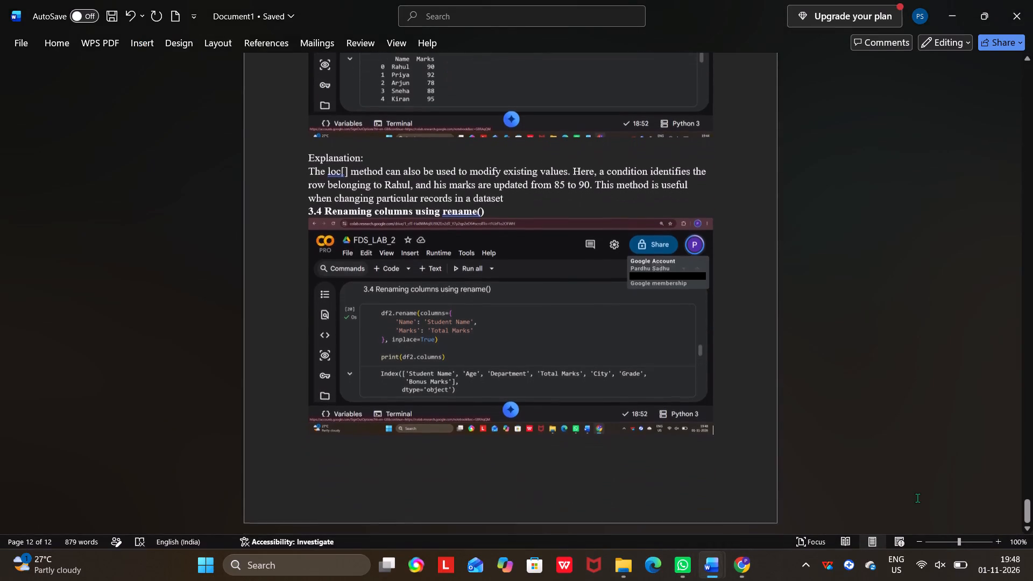
Add an "Explanation:" label on a new line directly below the 3.4 screenshot.
key(shift+Return)
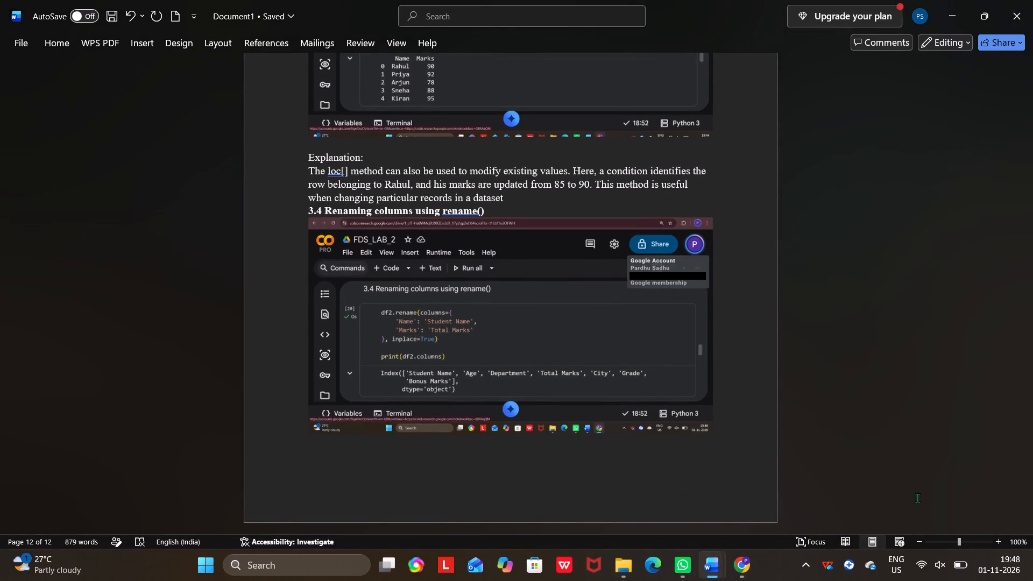
key(e)
key(x)
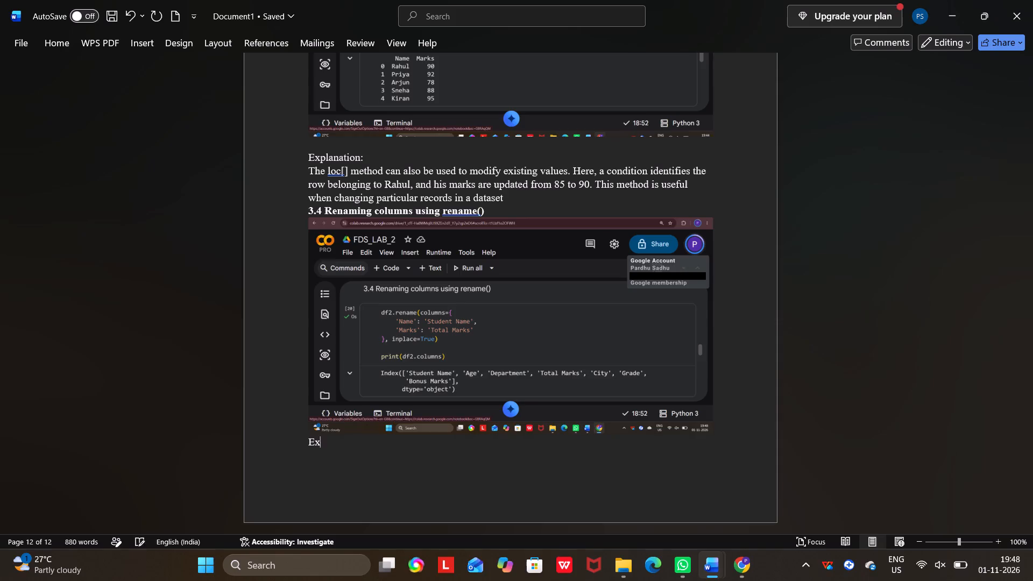
text(planation)
key(shift+colon)
Copy the rename() explanation text from ChatGPT in Chrome and paste it after the 3.4 "Explanation:" label in Document1 in Word.
click(754, 523)
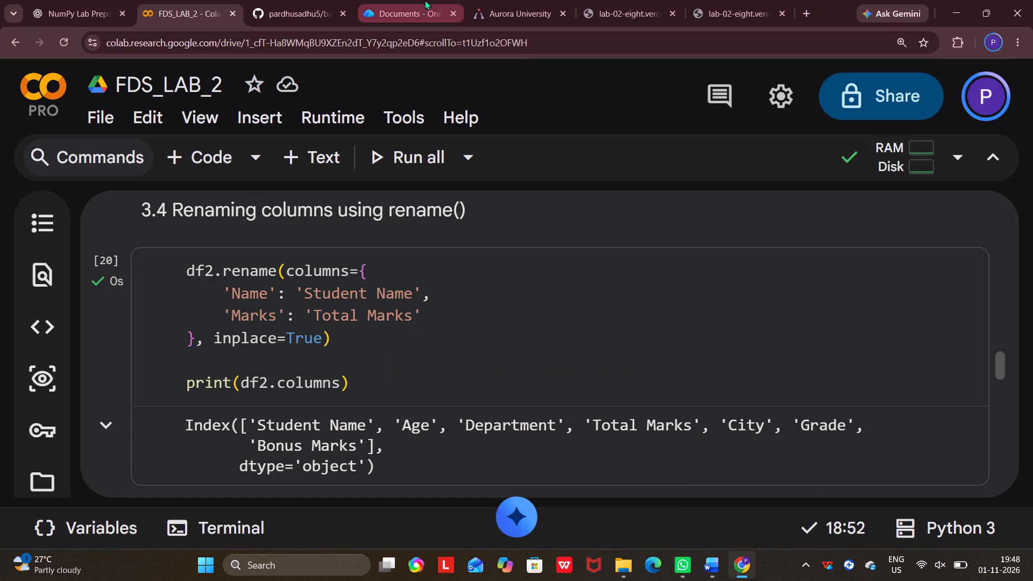
click(93, 0)
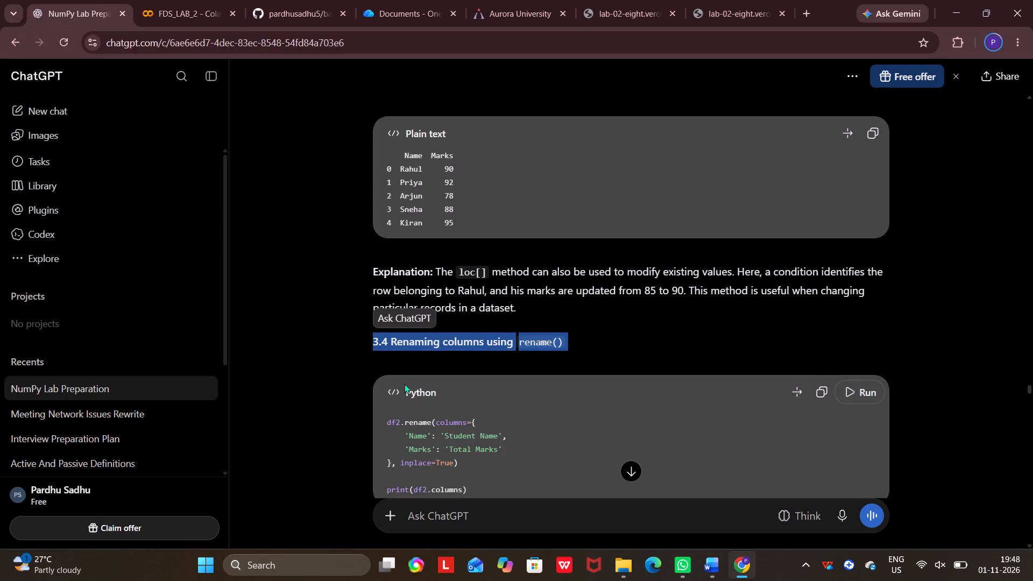
scroll(405, 384, down, 3)
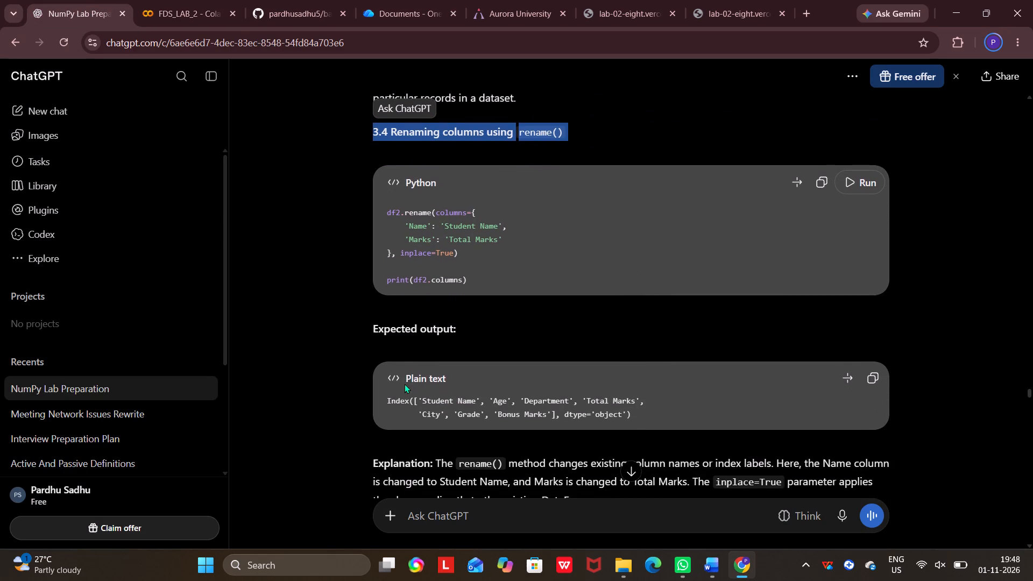
scroll(405, 384, down, 1)
drag(435, 375, 481, 390)
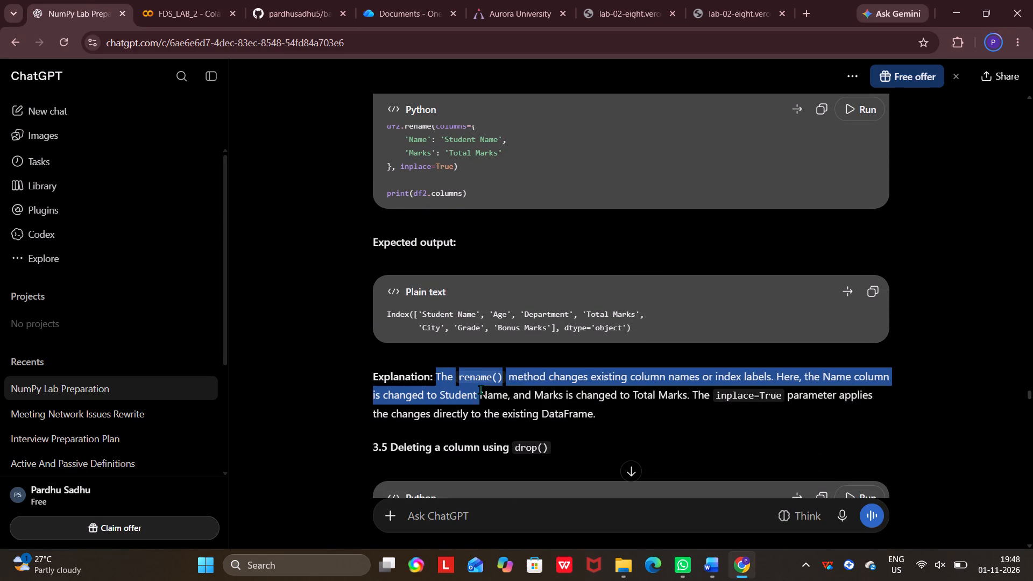
drag(481, 390, 600, 412)
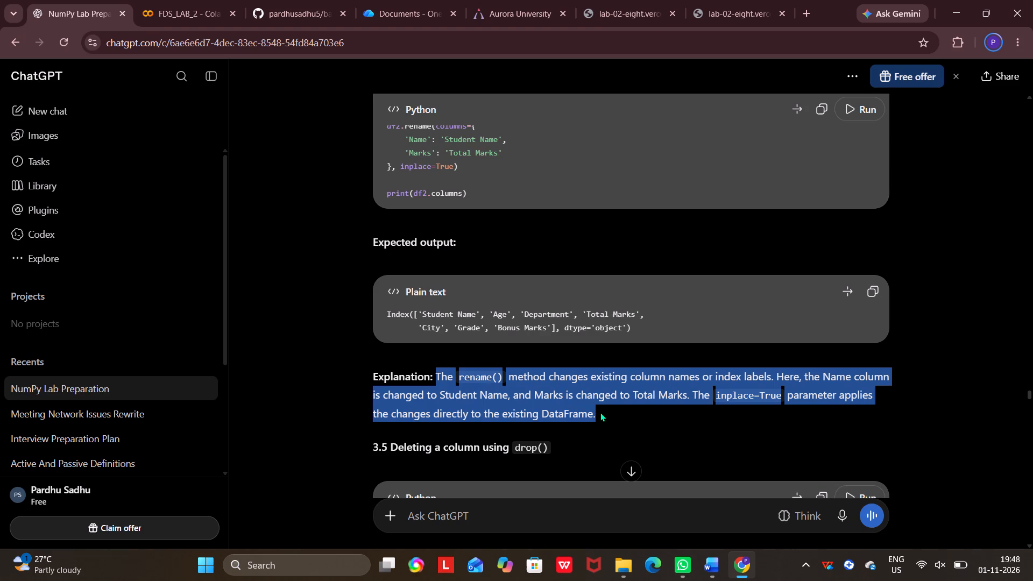
key(ctrl+c)
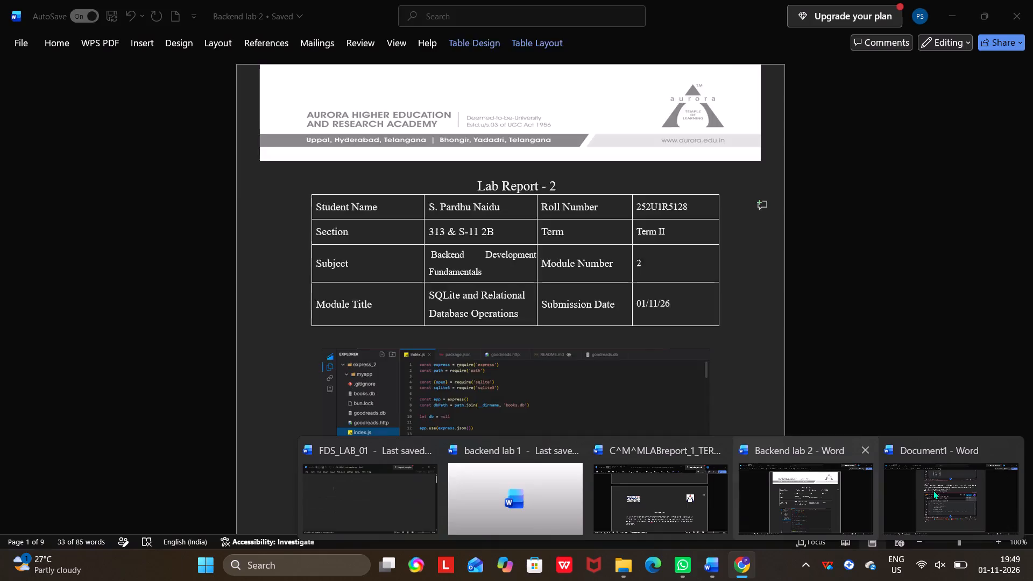
click(942, 491)
key(space)
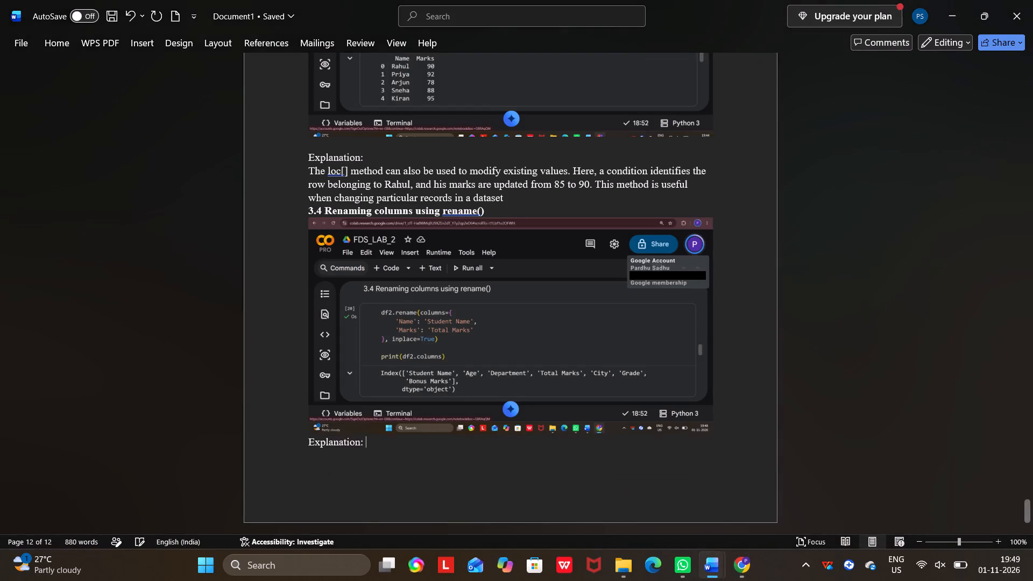
key(ctrl+v)
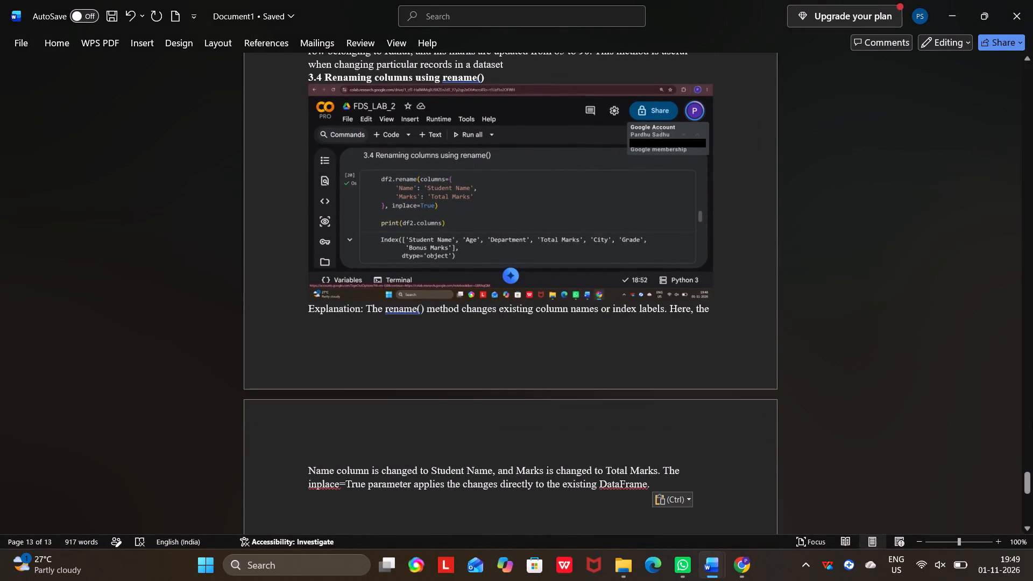
Insert a blank line between the 3.4 screenshot and its explanation, moving the whole explanation onto the next page.
click(741, 294)
key(Return)
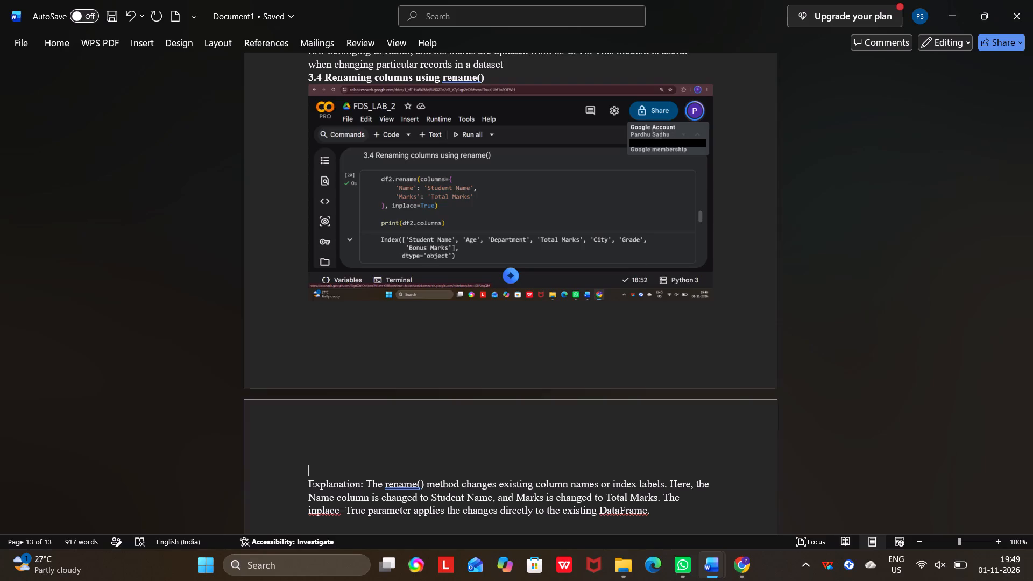
Close the Aurora University page in Chrome and switch to the FDS_LAB_2 Colab notebook.
click(732, 502)
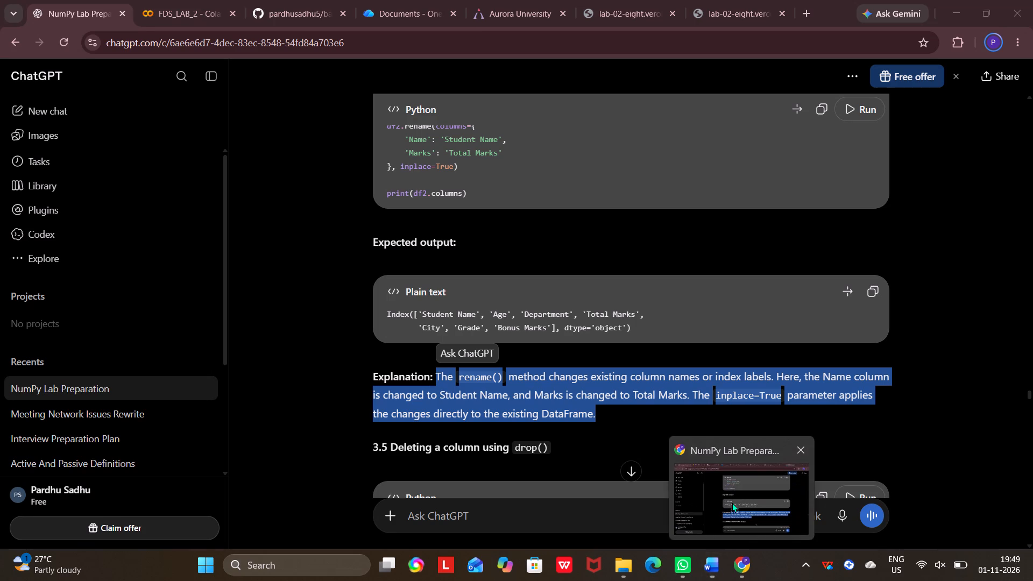
click(560, 15)
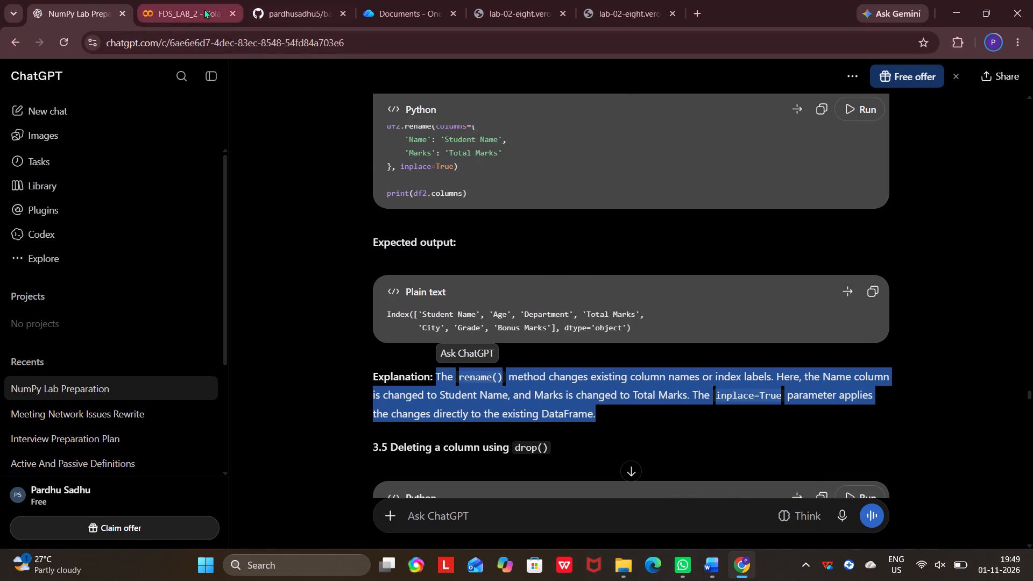
click(204, 9)
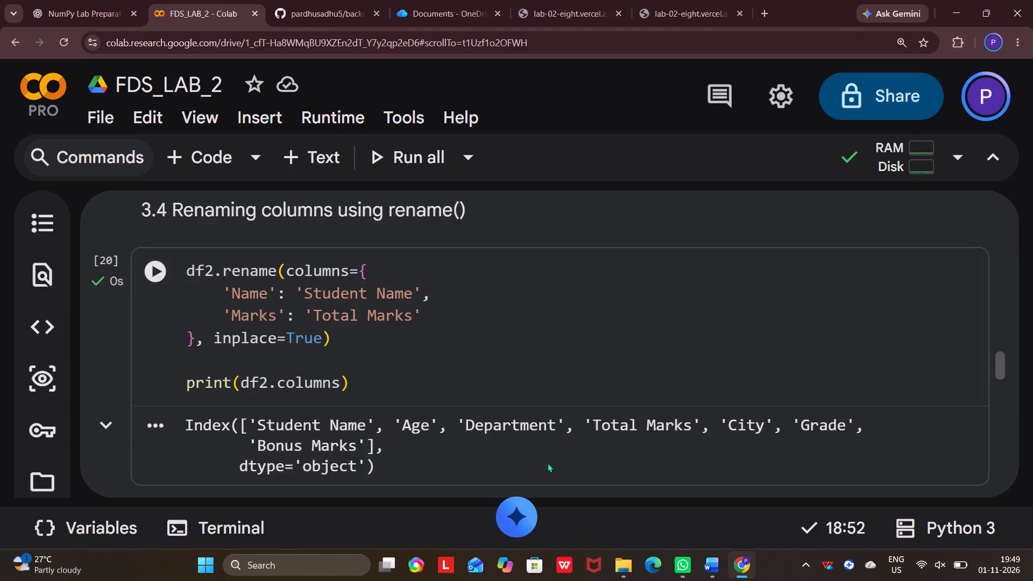
Return to Document1 in Word and start a new line below the 3.4 explanation.
click(900, 513)
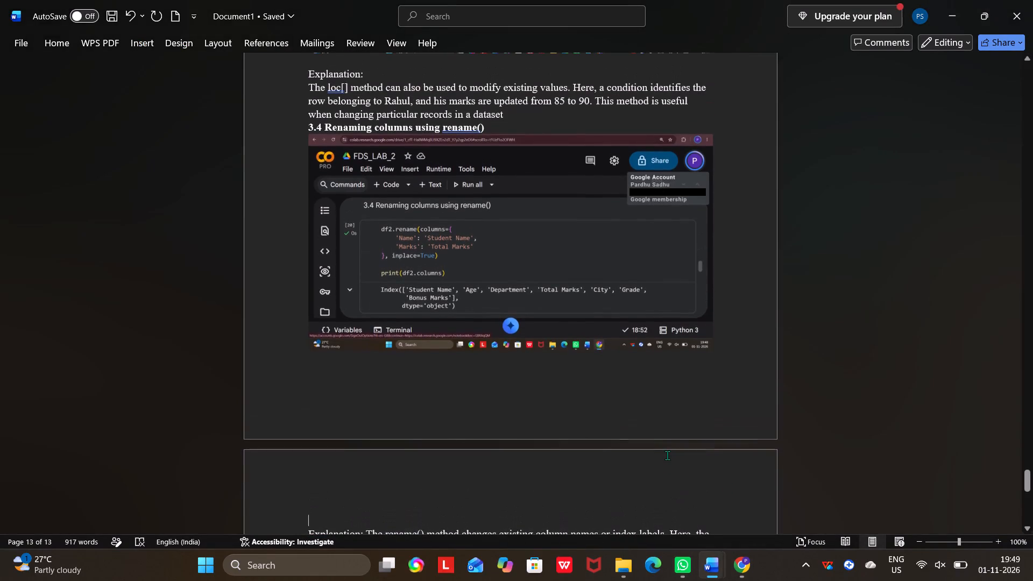
scroll(640, 393, down, 1)
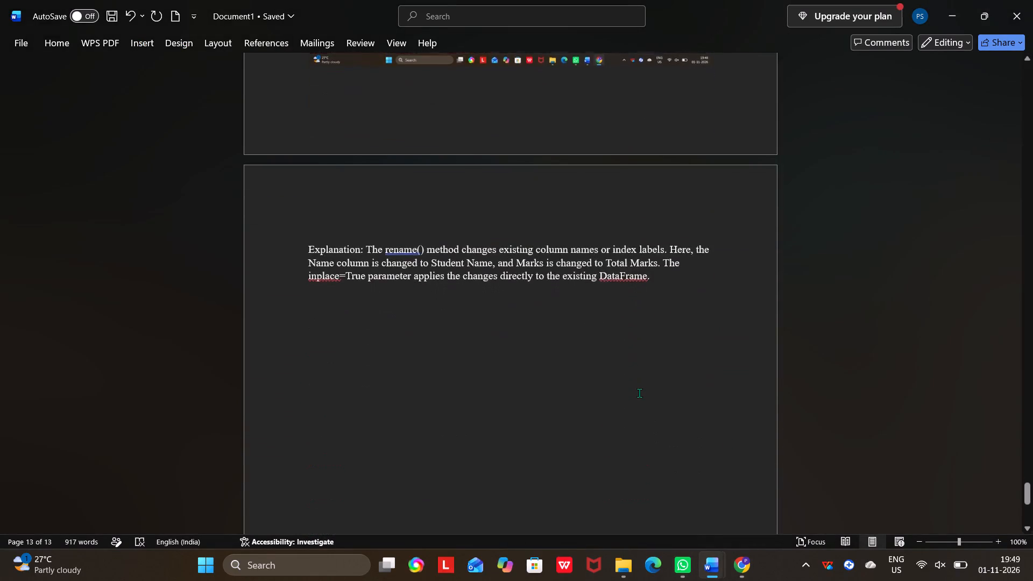
click(678, 286)
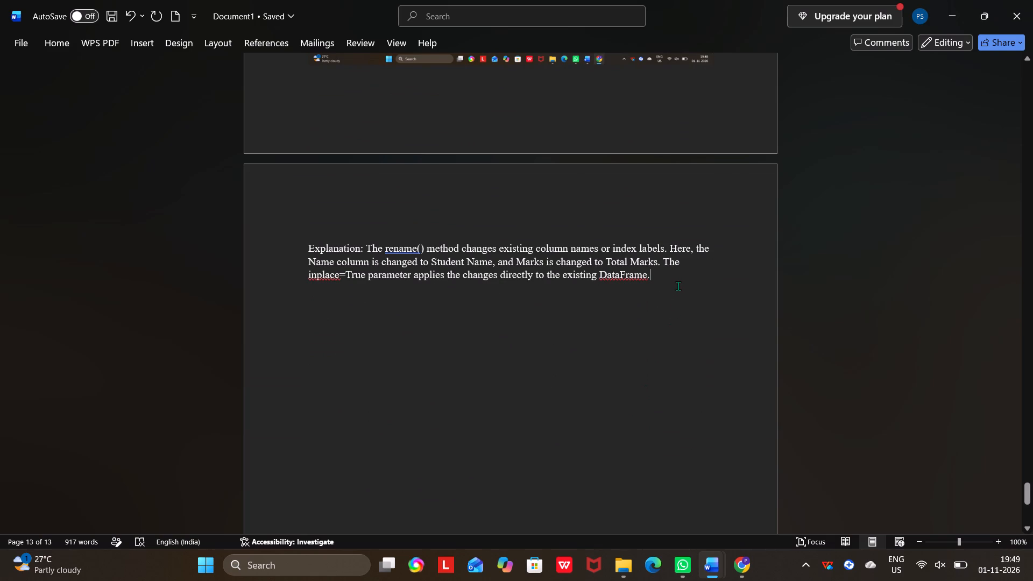
key(Return)
Copy the "3.5 Deleting a column using drop()" heading from ChatGPT in Chrome, paste it below the 3.4 explanation in Document1, and add a colon and new line.
click(746, 526)
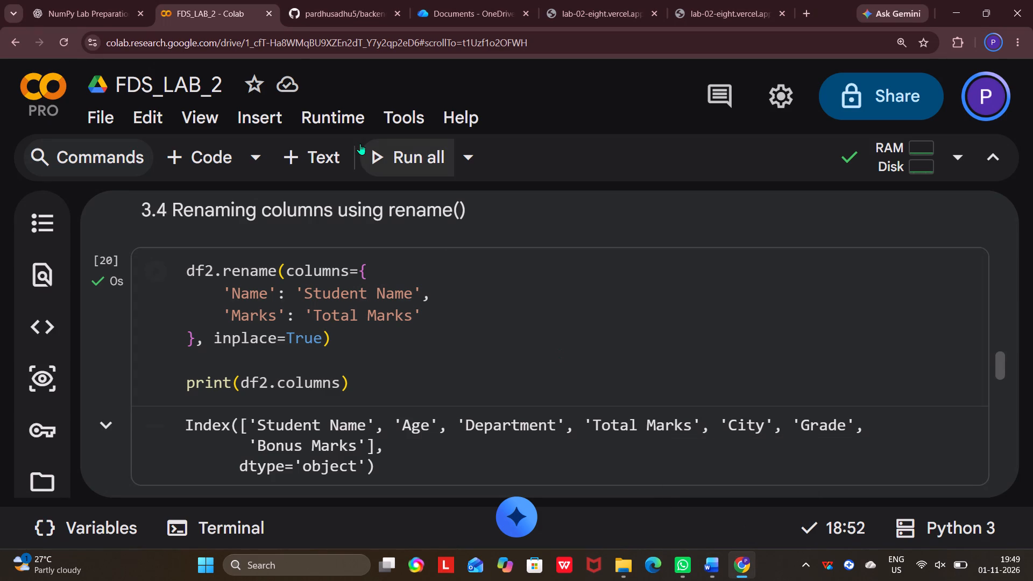
click(69, 0)
scroll(401, 302, down, 3)
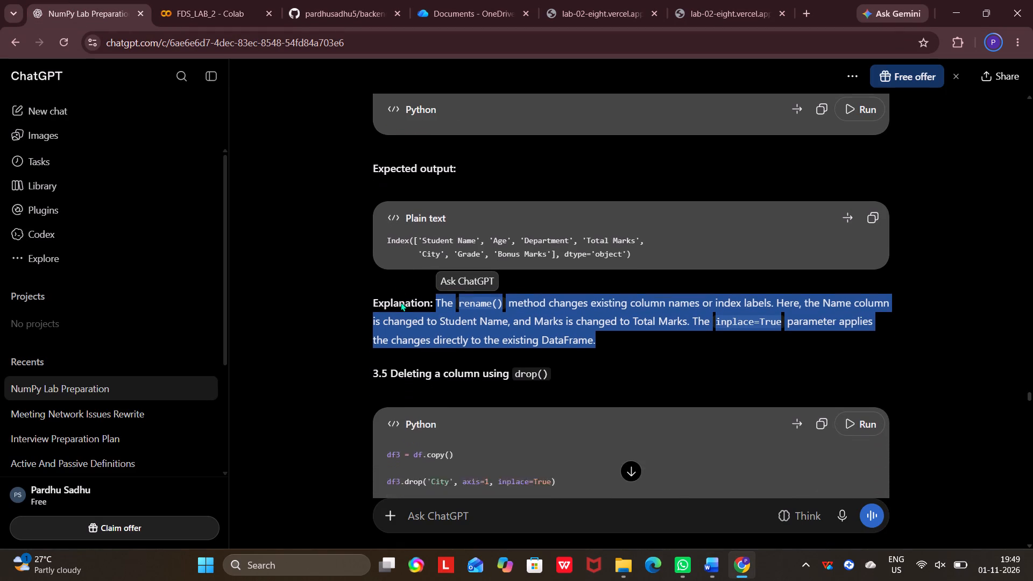
scroll(401, 302, down, 1)
drag(568, 282, 377, 276)
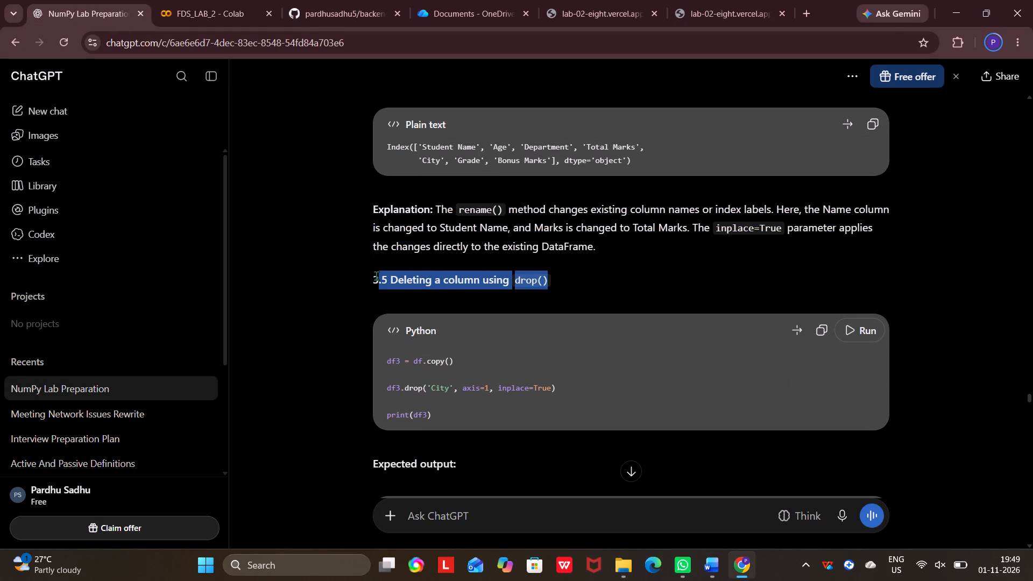
double_click(376, 276)
click(376, 276)
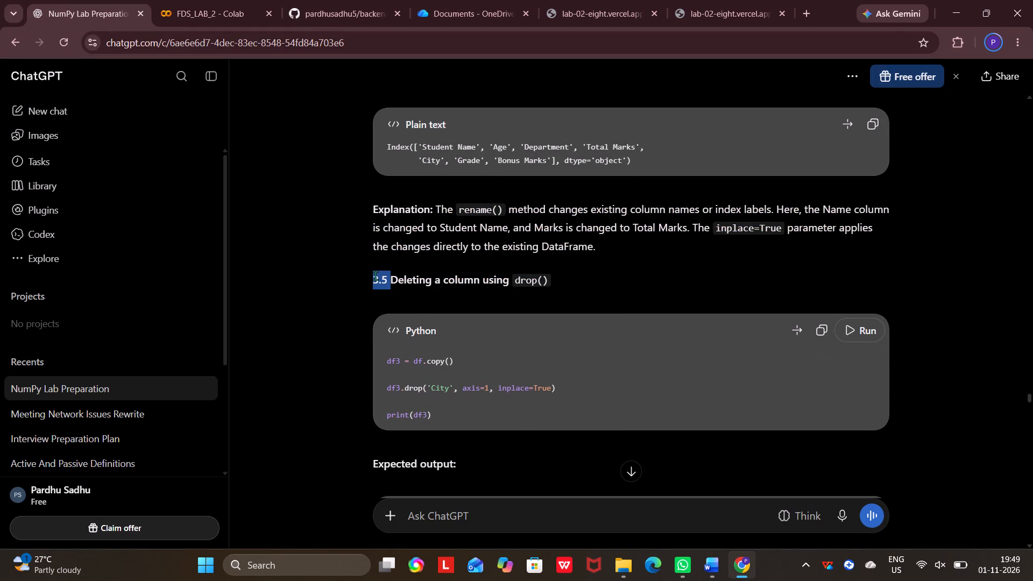
drag(372, 276, 550, 270)
key(ctrl+c)
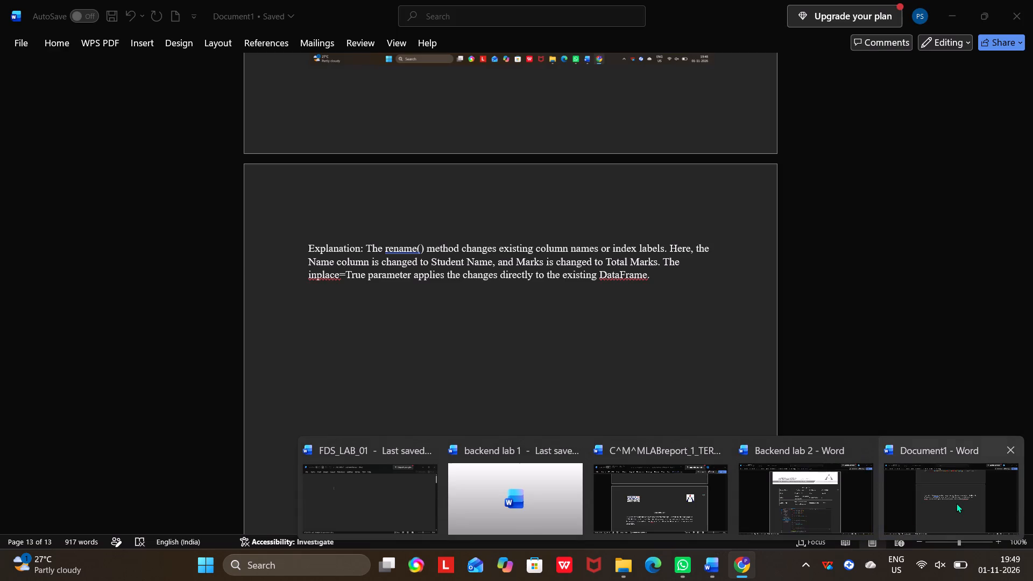
click(957, 503)
key(Return)
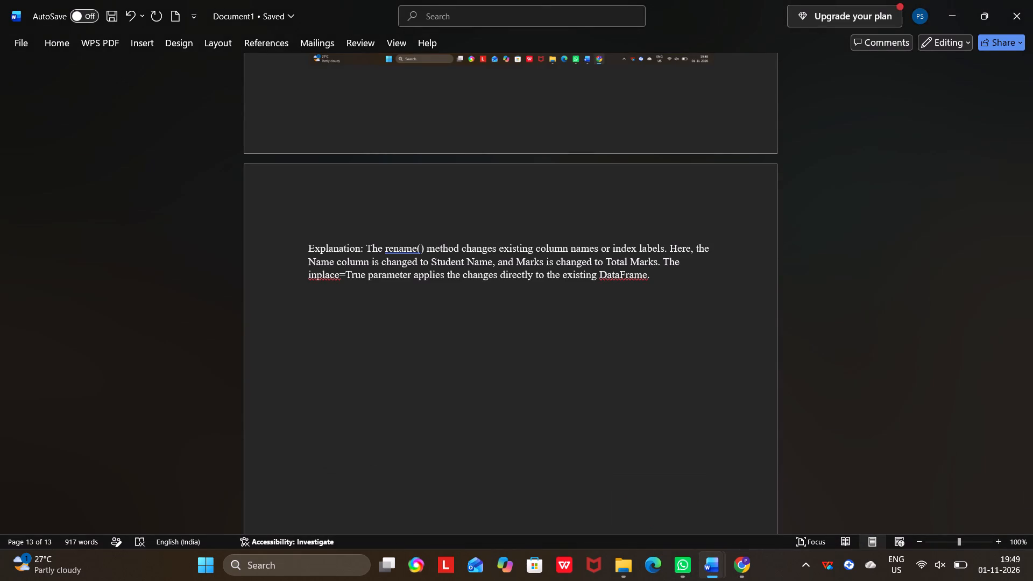
key(BackSpace)
key(ctrl+v)
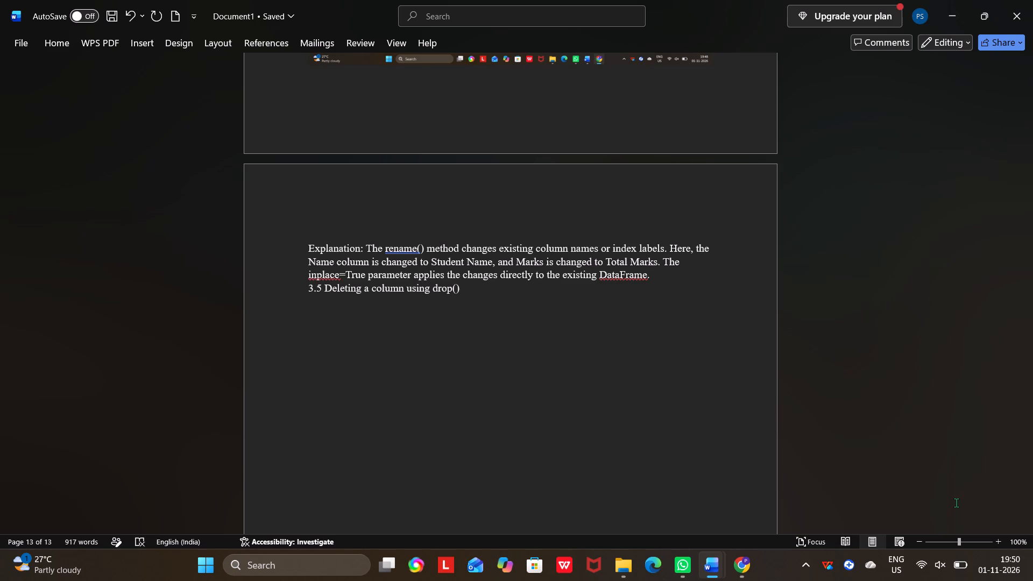
key(shift+colon)
key(Return)
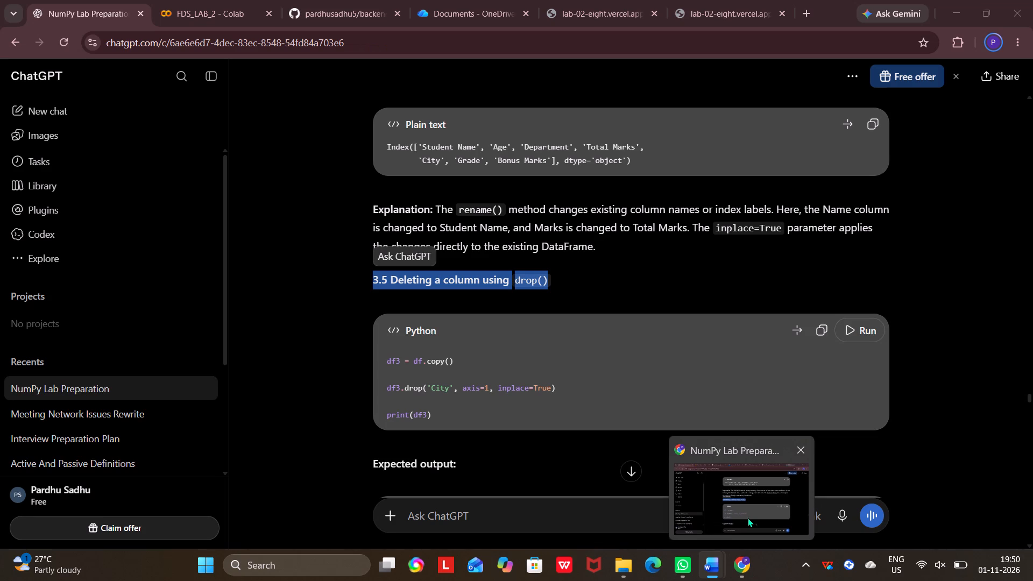
Capture the FDS_LAB_2 Colab notebook in Chrome, zoomed out to show the full 3.5 code, output and account details, excluding the browser tab strip.
click(748, 518)
click(183, 0)
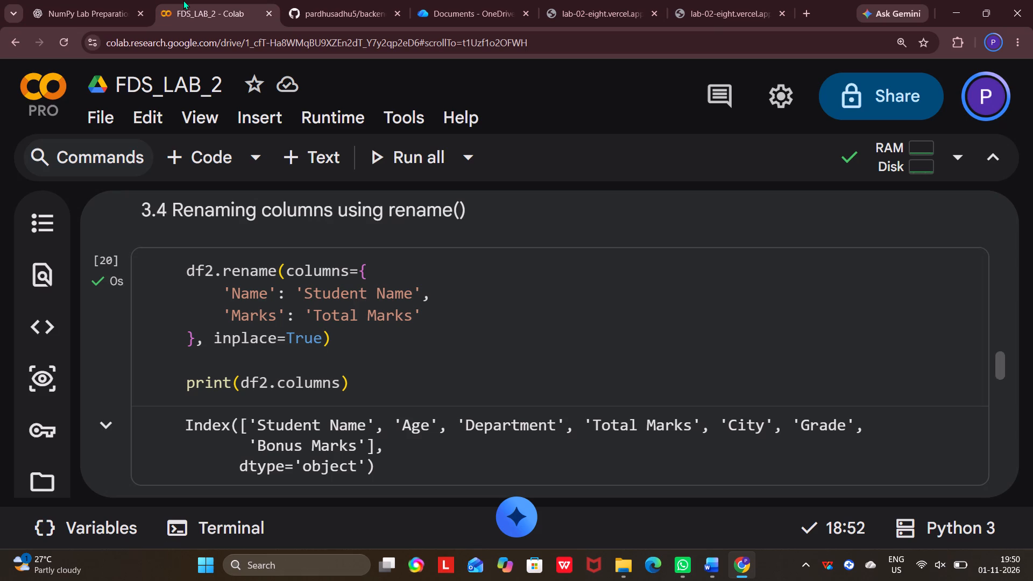
scroll(294, 265, down, 4)
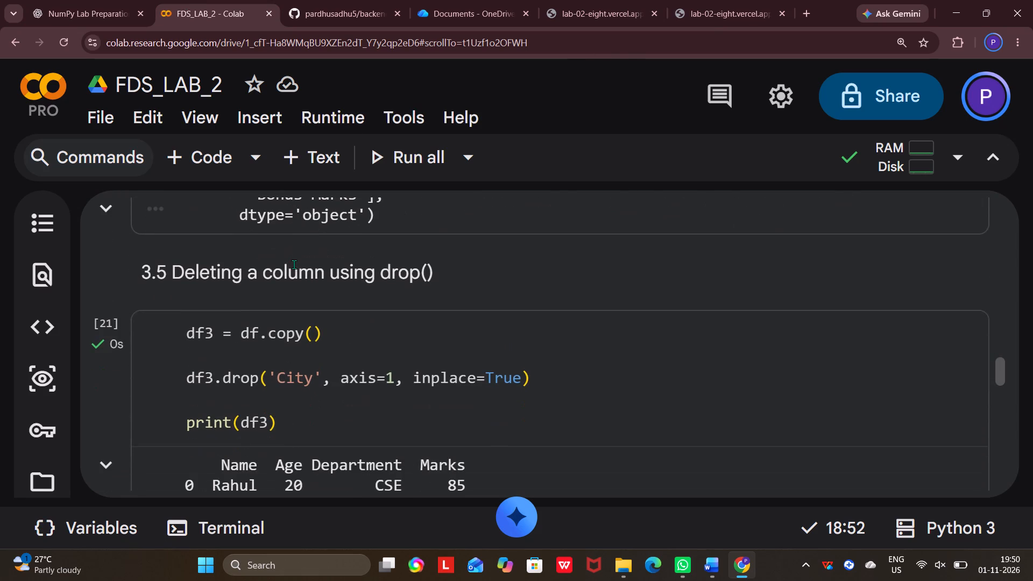
scroll(294, 265, down, 2)
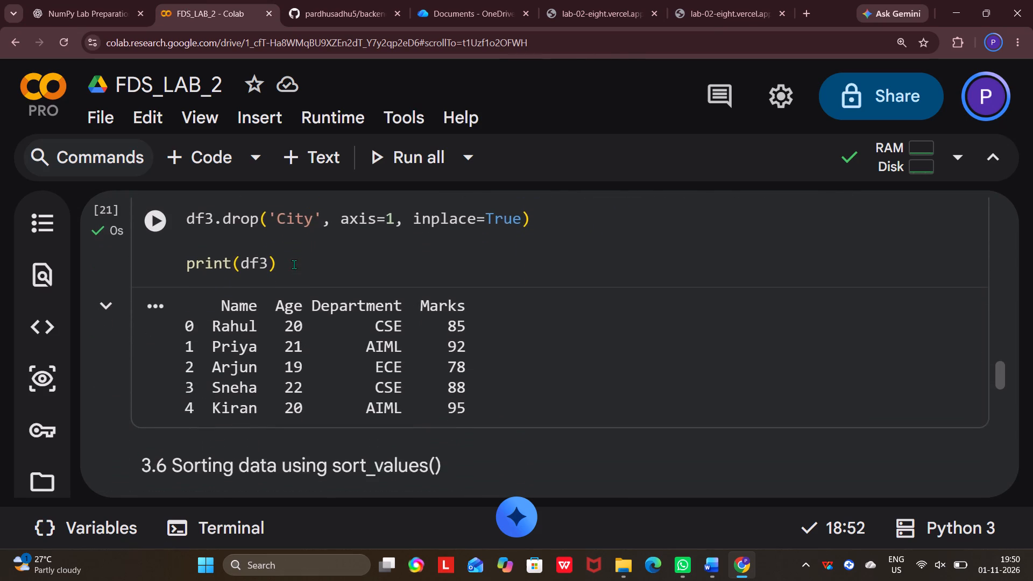
scroll(294, 265, up, 1)
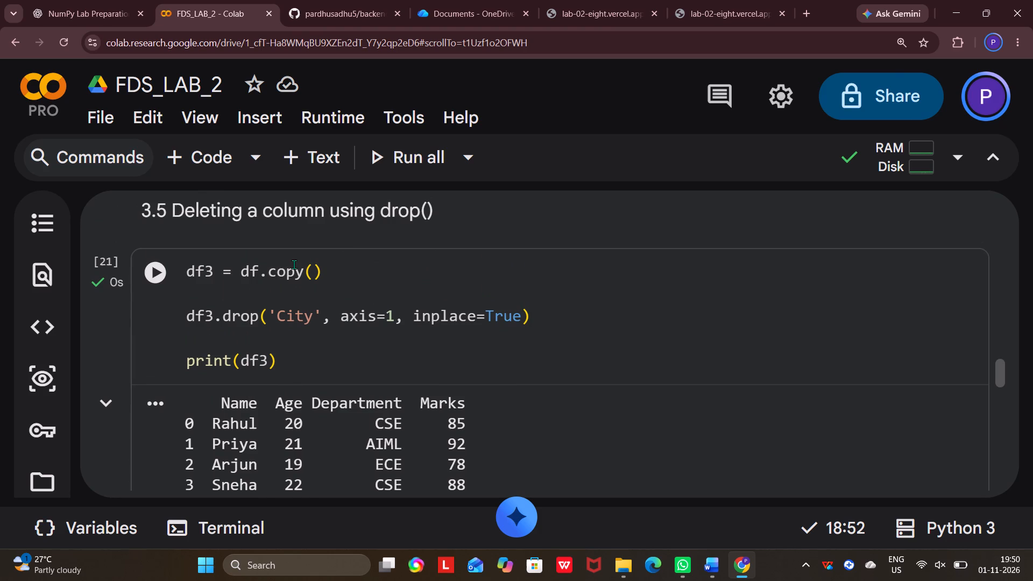
key(ctrl+minus)
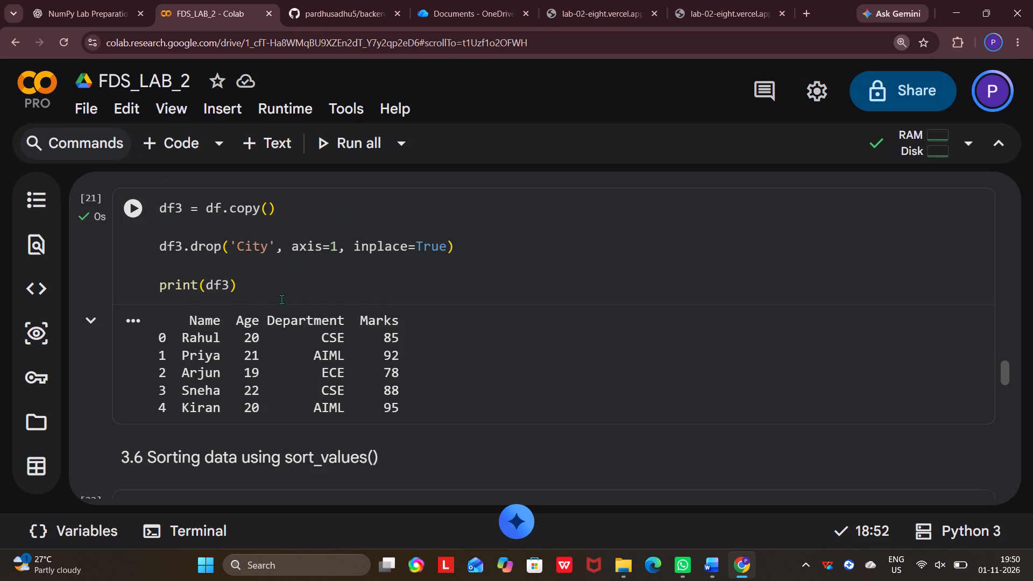
scroll(282, 300, up, 1)
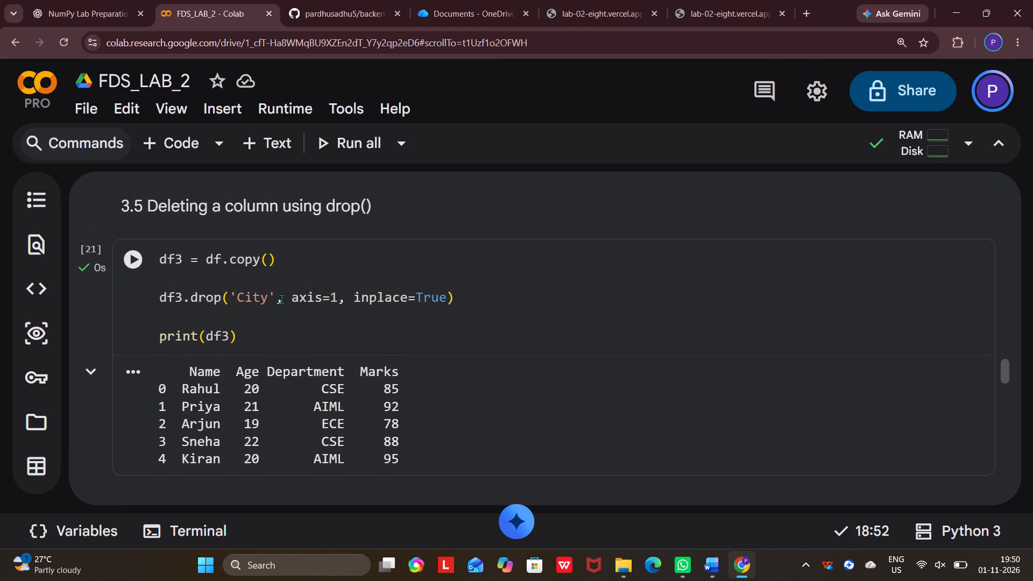
scroll(282, 300, up, 1)
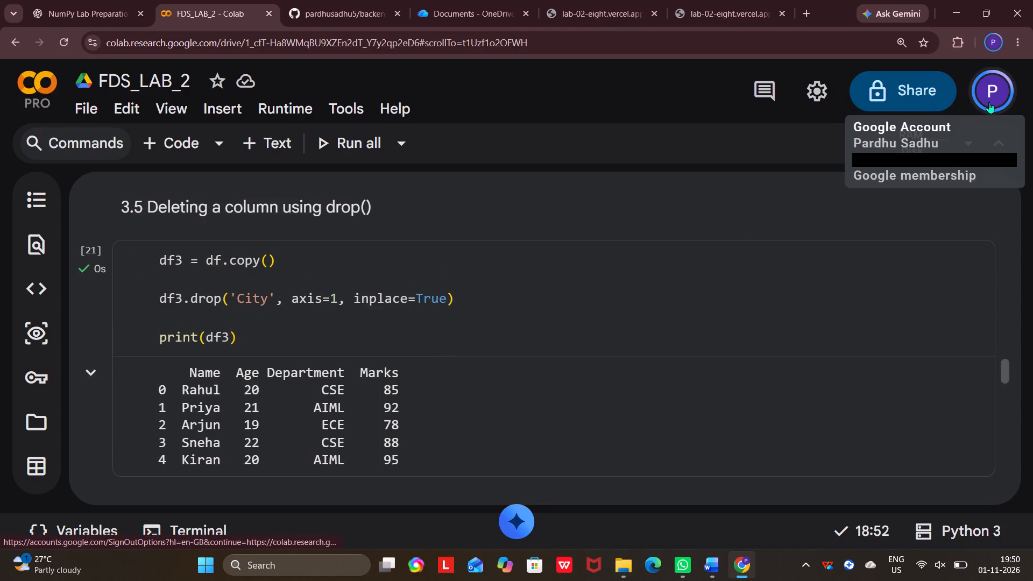
key(shift+super+s)
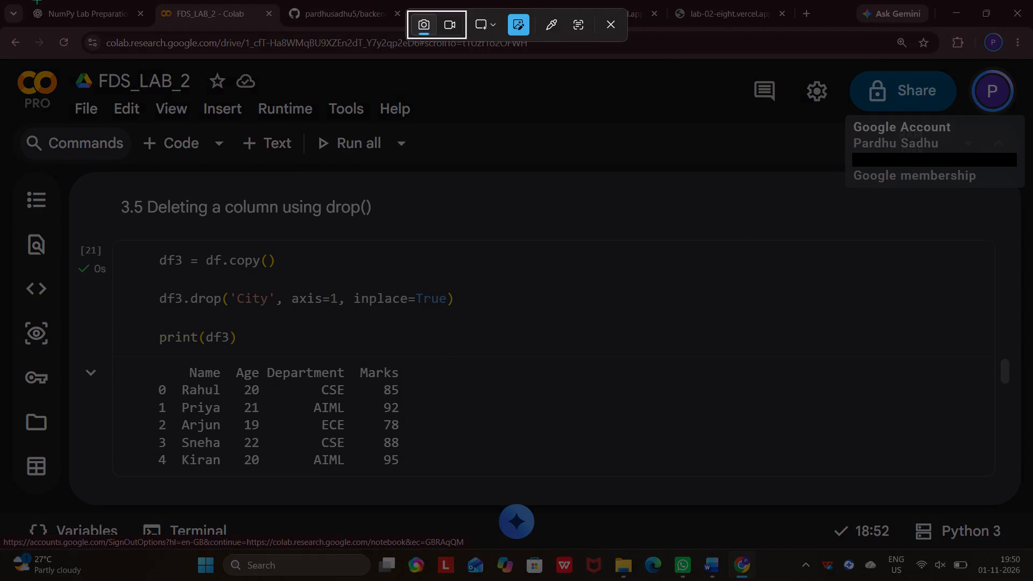
drag(1, 27, 1032, 580)
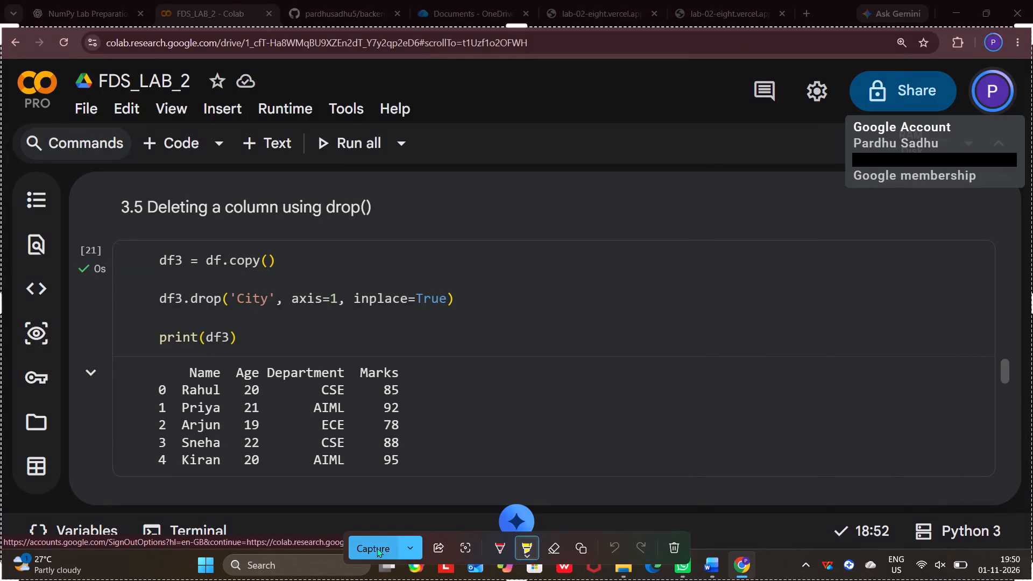
click(375, 548)
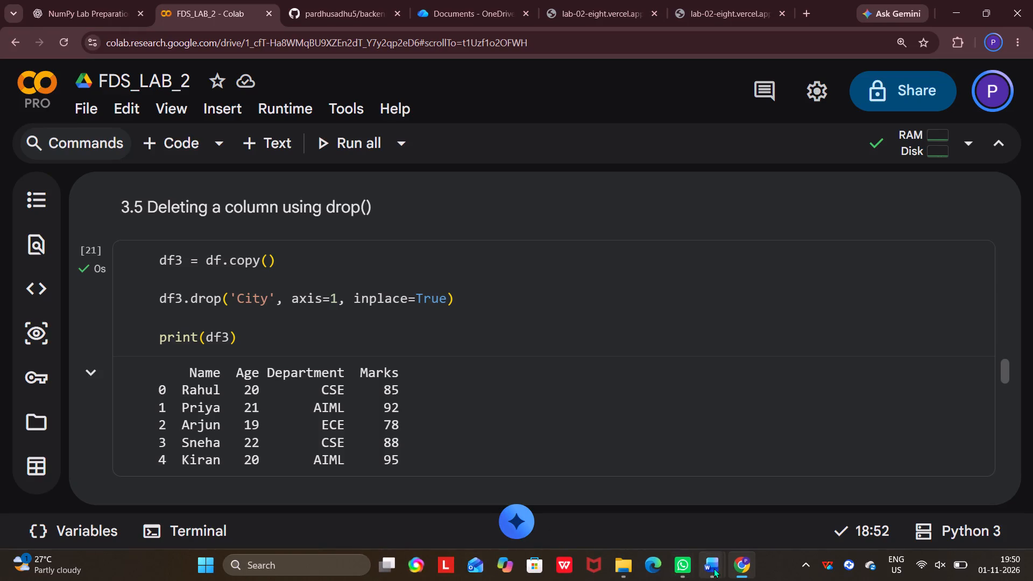
Paste the 3.5 notebook capture below the "3.5 Deleting a column using drop():" heading in Word's Document1 and add an "Explanation:" line beneath it.
click(903, 512)
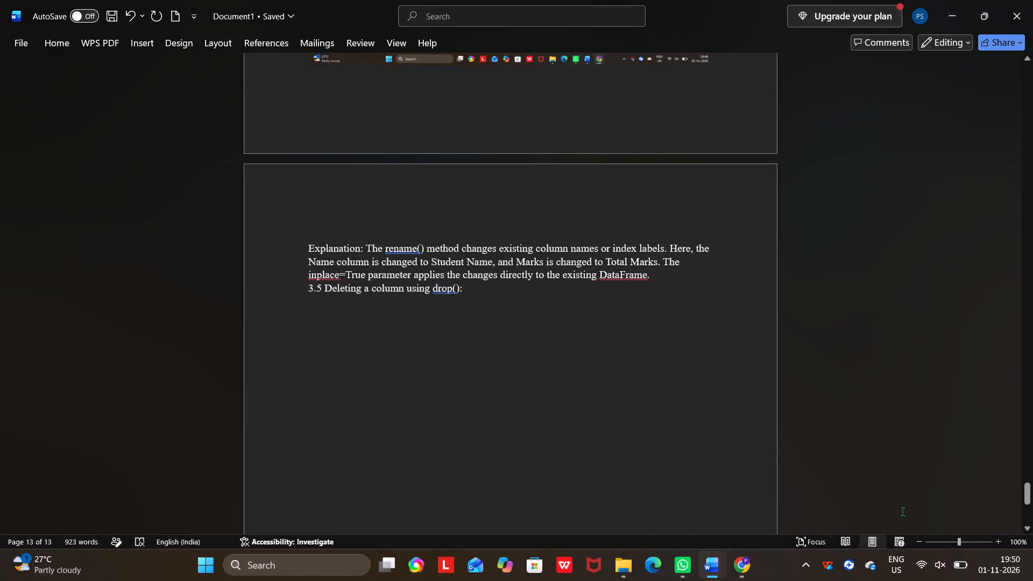
key(ctrl+v)
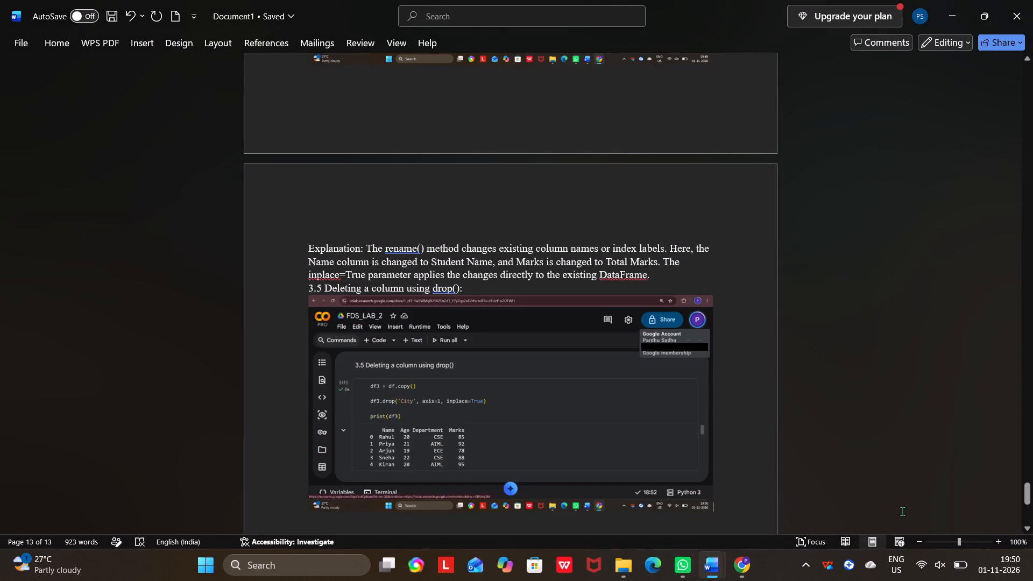
key(shift+Return)
text(lan)
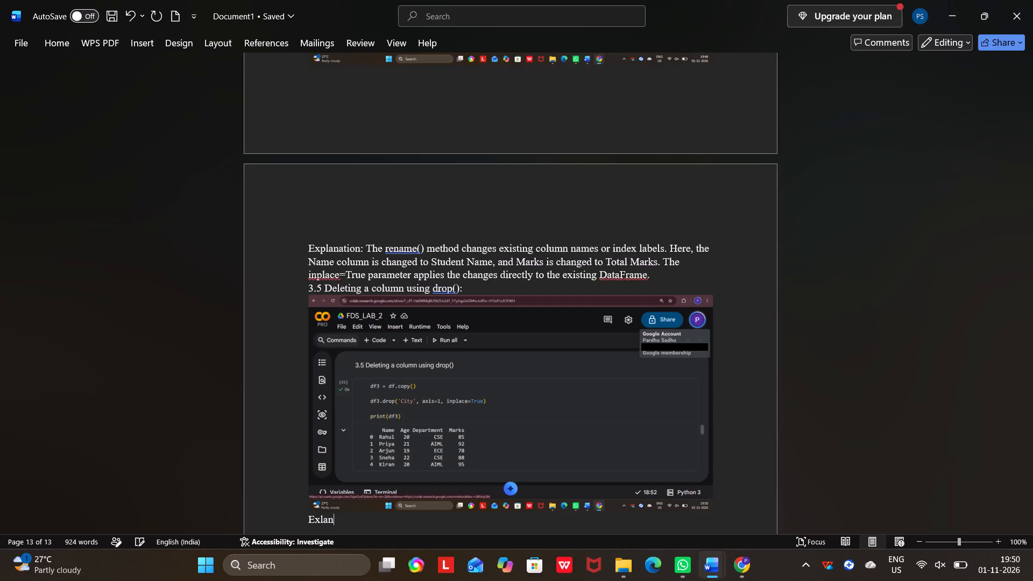
key(BackSpace)
key(BackSpace)
key(BackSpace)
text(planation)
key(shift+colon)
key(Return)
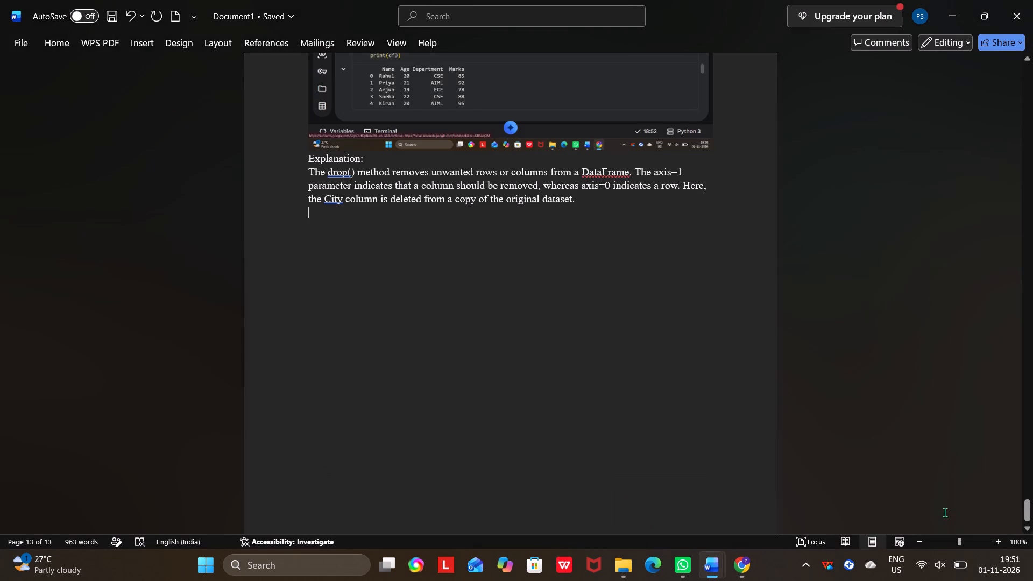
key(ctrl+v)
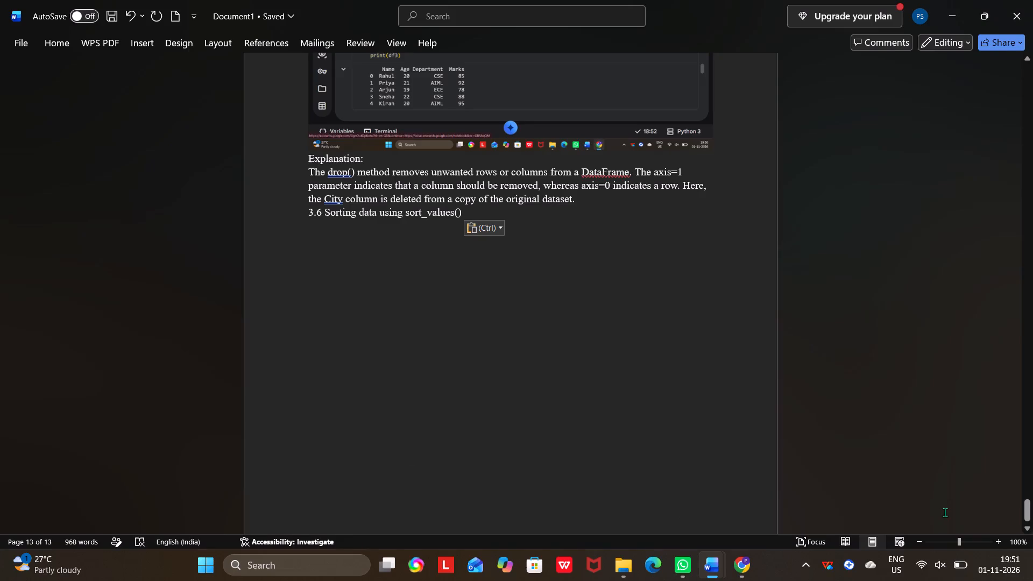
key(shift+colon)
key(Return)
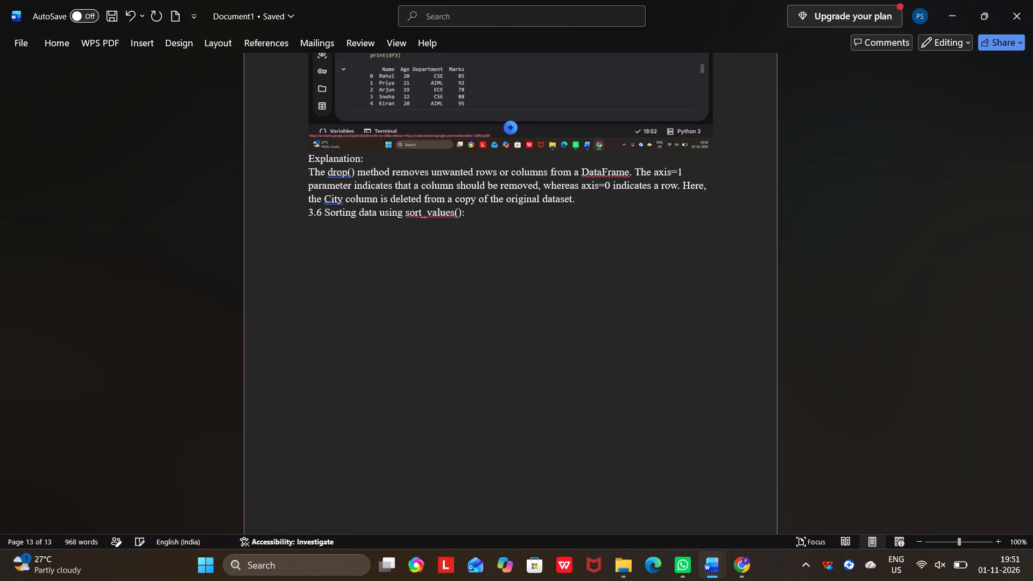
scroll(945, 513, up, 2)
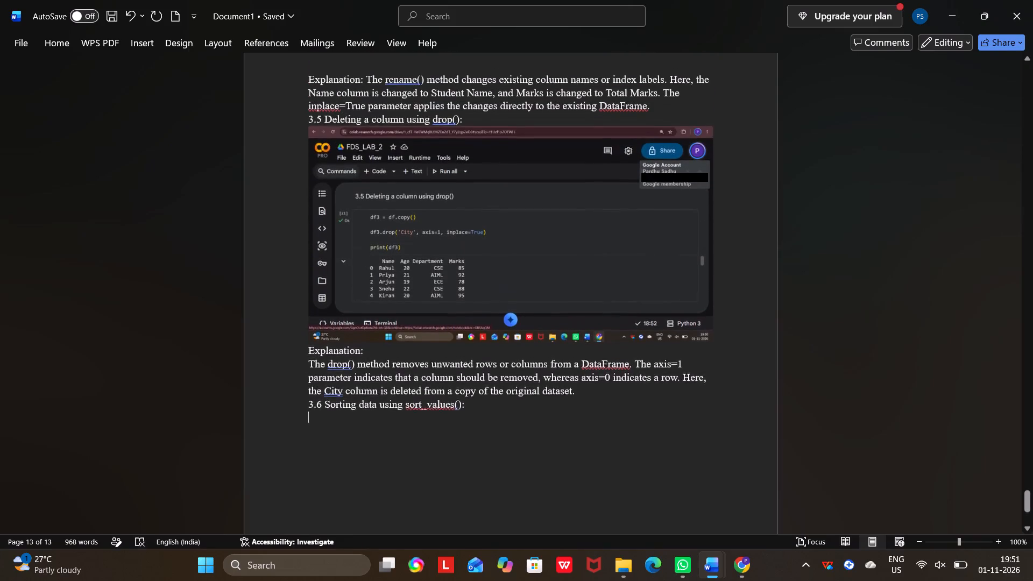
scroll(945, 513, up, 1)
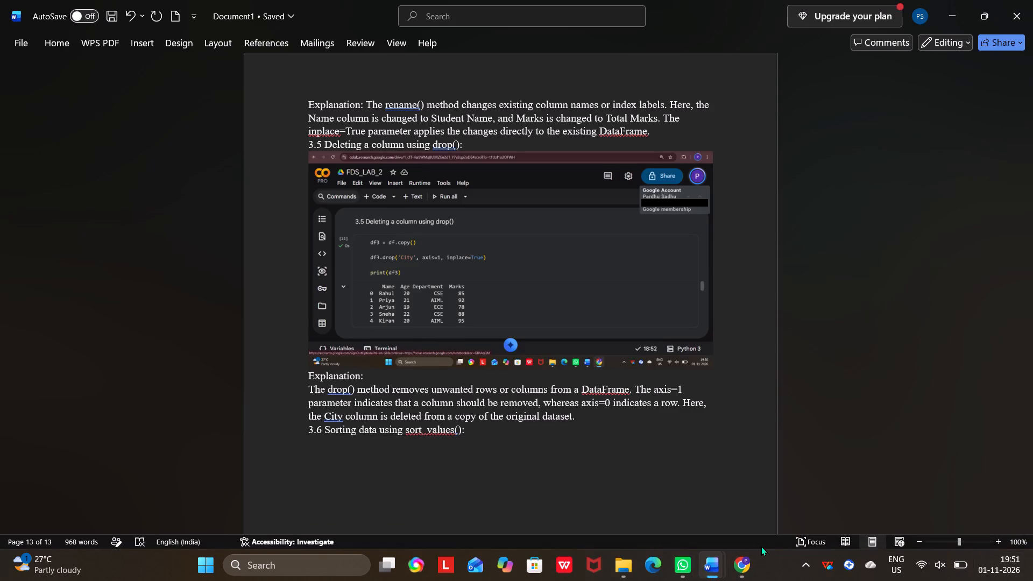
Capture the FDS_LAB_2 Colab notebook in Chrome, zoomed in one level on the 3.6 code and output with account details, excluding the browser tab strip.
click(751, 479)
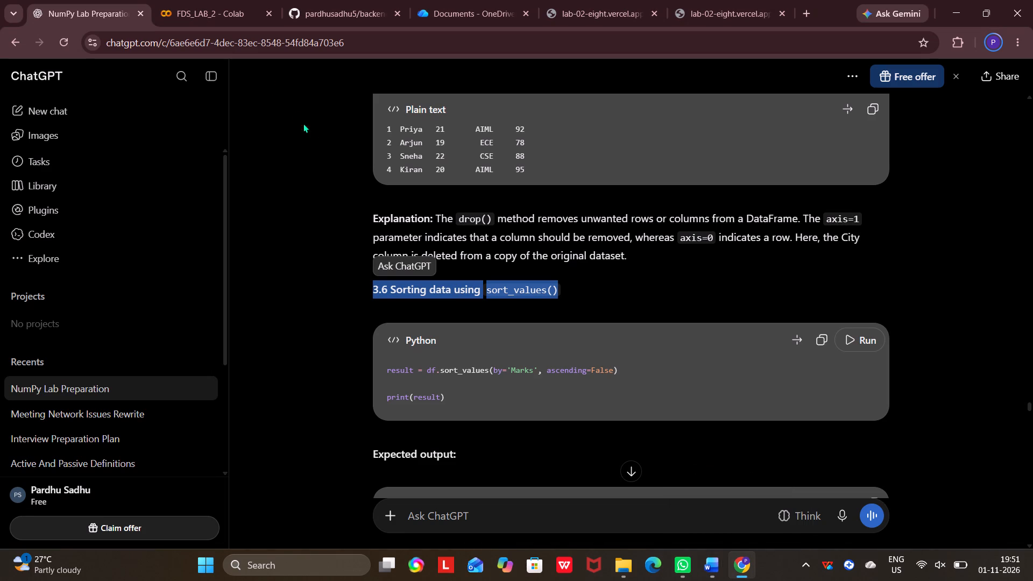
click(219, 20)
scroll(344, 324, down, 1)
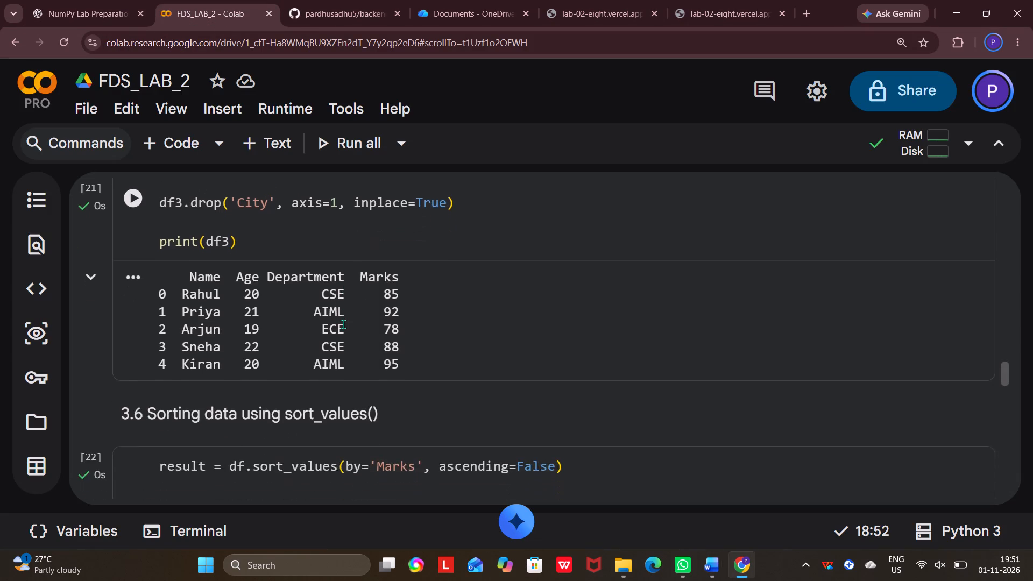
scroll(344, 324, down, 3)
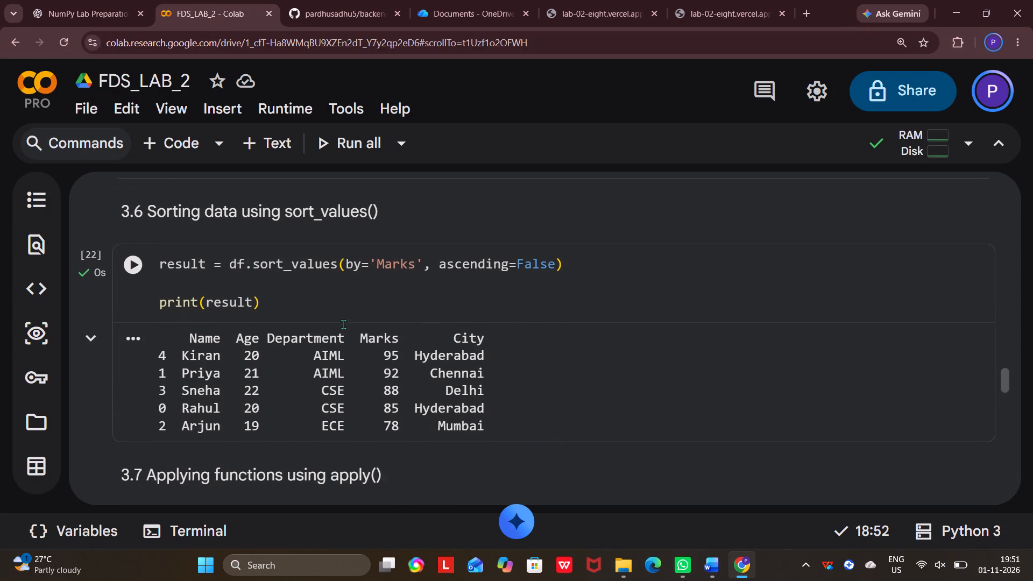
scroll(344, 324, down, 1)
key(ctrl+equal)
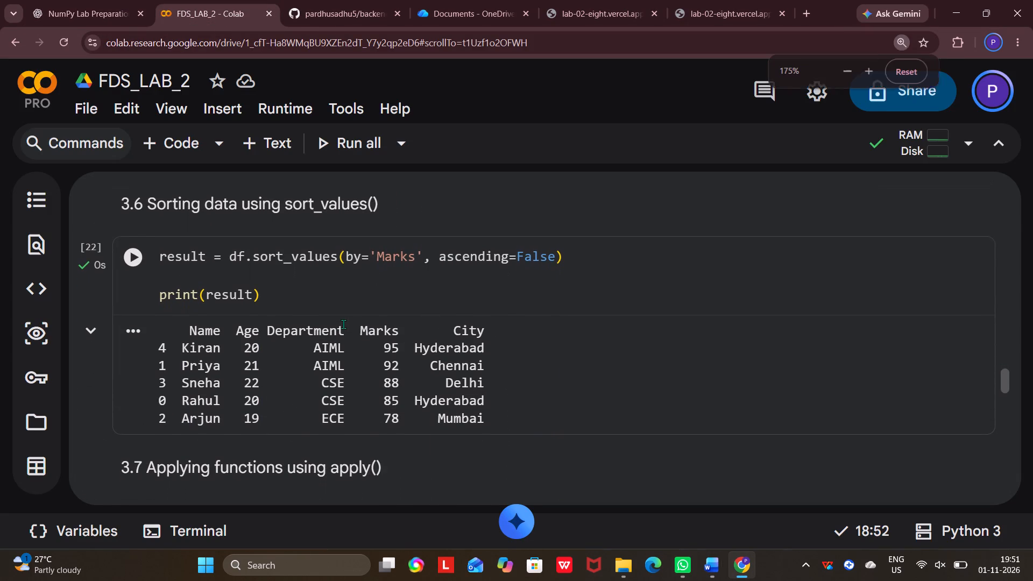
scroll(344, 324, down, 1)
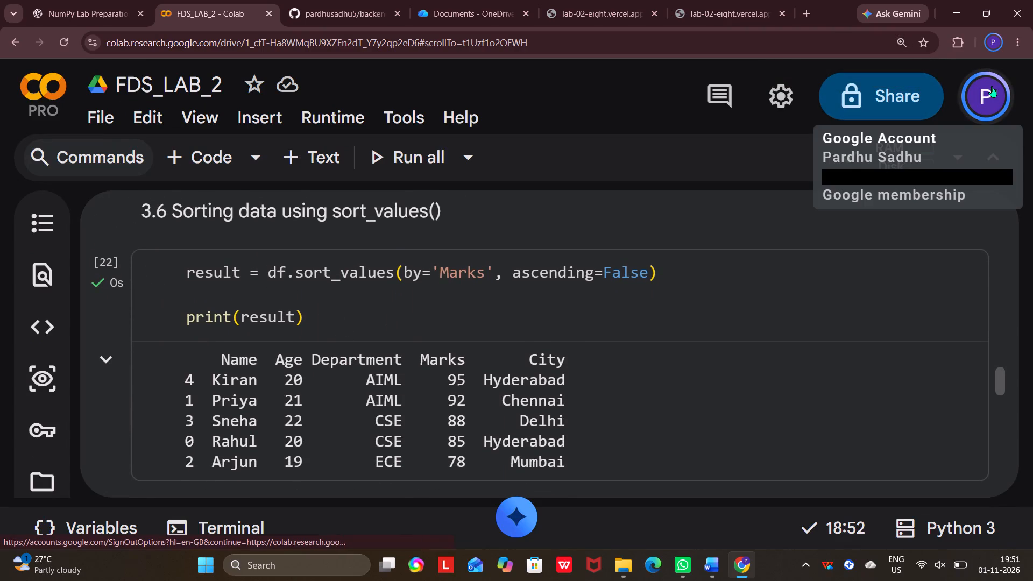
key(shift+super+s)
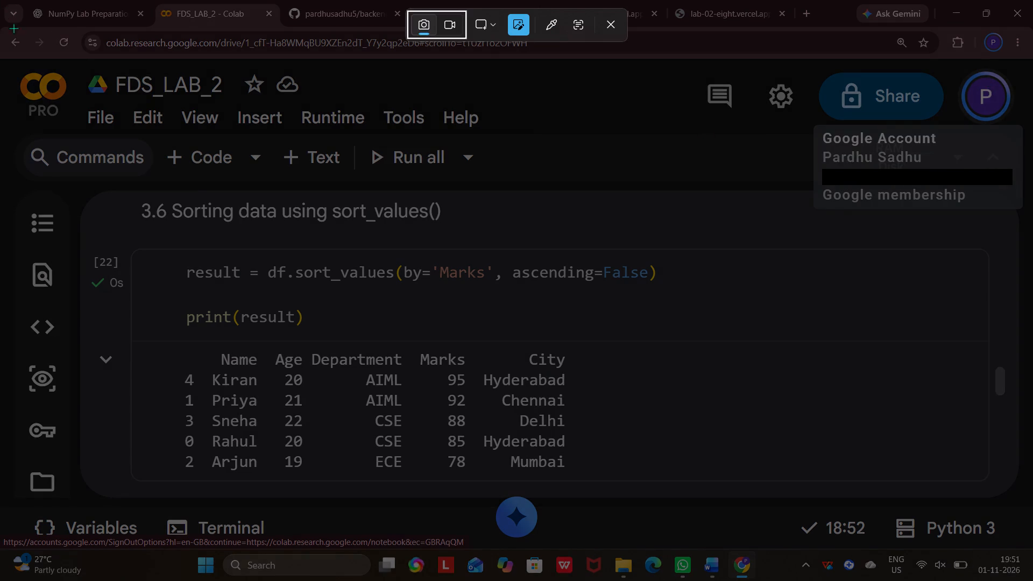
drag(0, 30, 1030, 579)
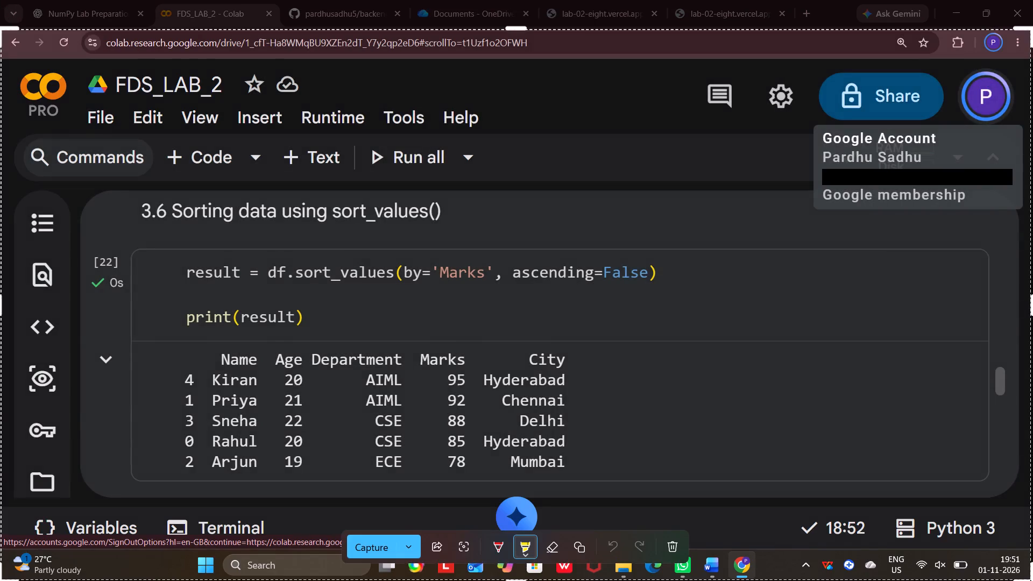
click(369, 543)
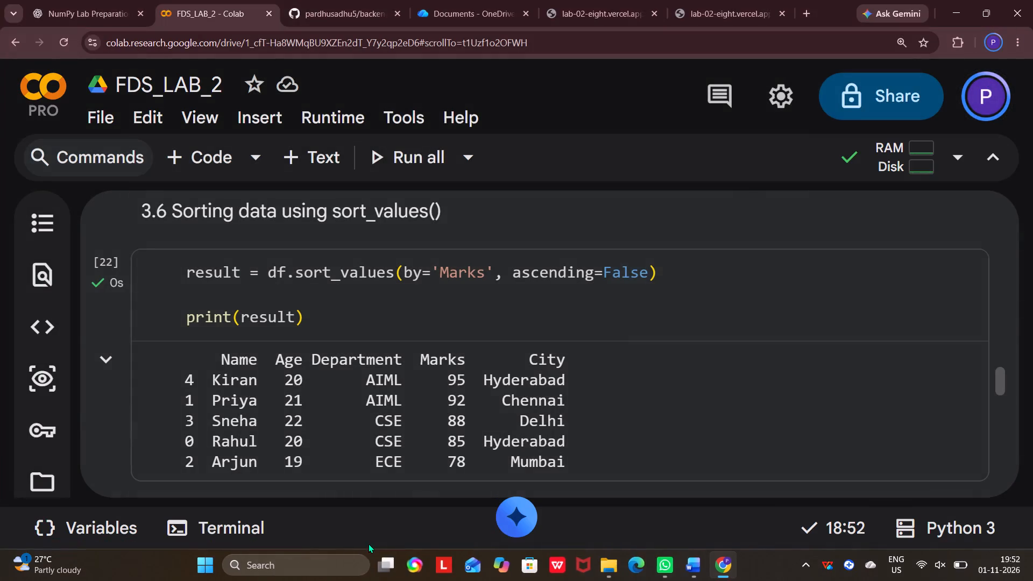
Paste the 3.6 notebook capture below the "3.6 Sorting data using sort_values():" heading in Word's Document1 and add an "Explanation:" line beneath it.
click(972, 498)
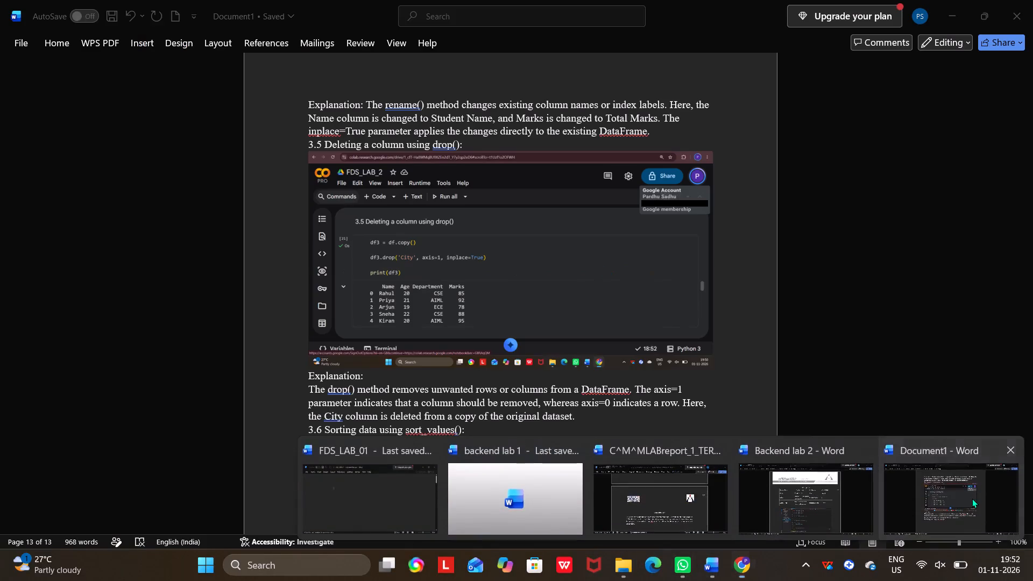
key(ctrl+v)
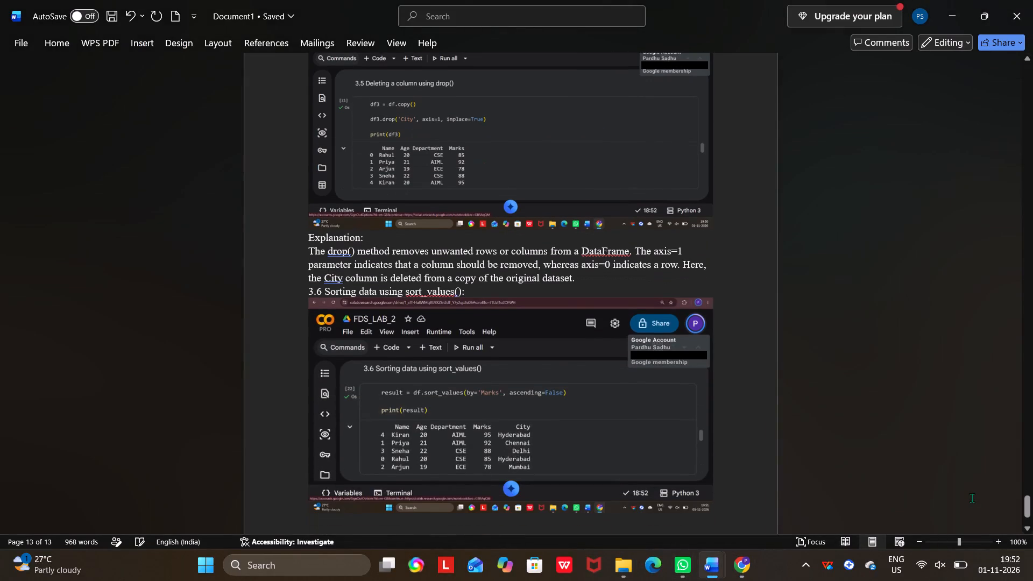
scroll(972, 498, down, 1)
key(Return)
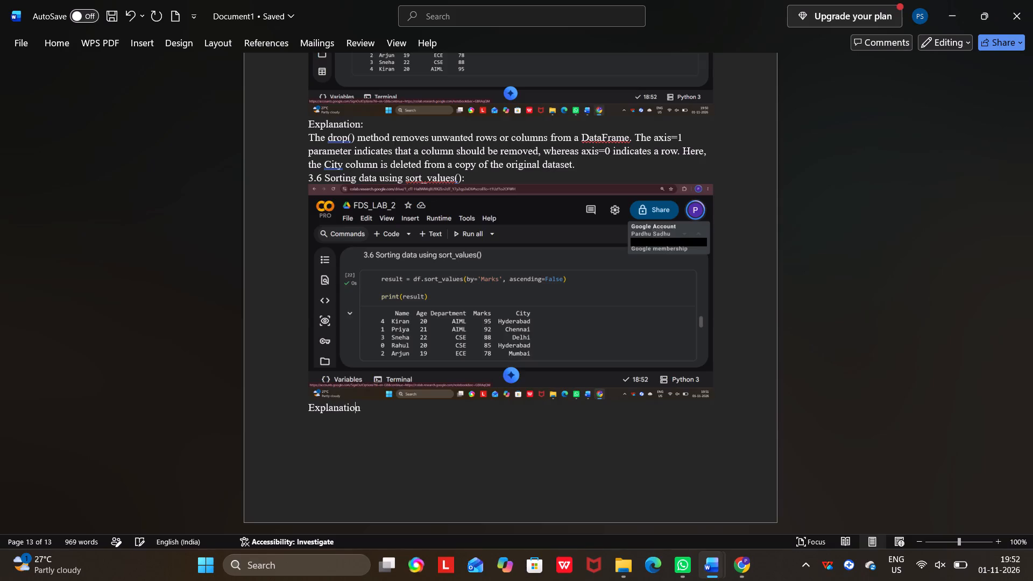
key(shift+colon)
Copy the sort_values() explanation text from ChatGPT in Chrome, paste it after the 3.6 "Explanation:" label in Document1, and start a new line.
click(742, 497)
scroll(624, 313, down, 1)
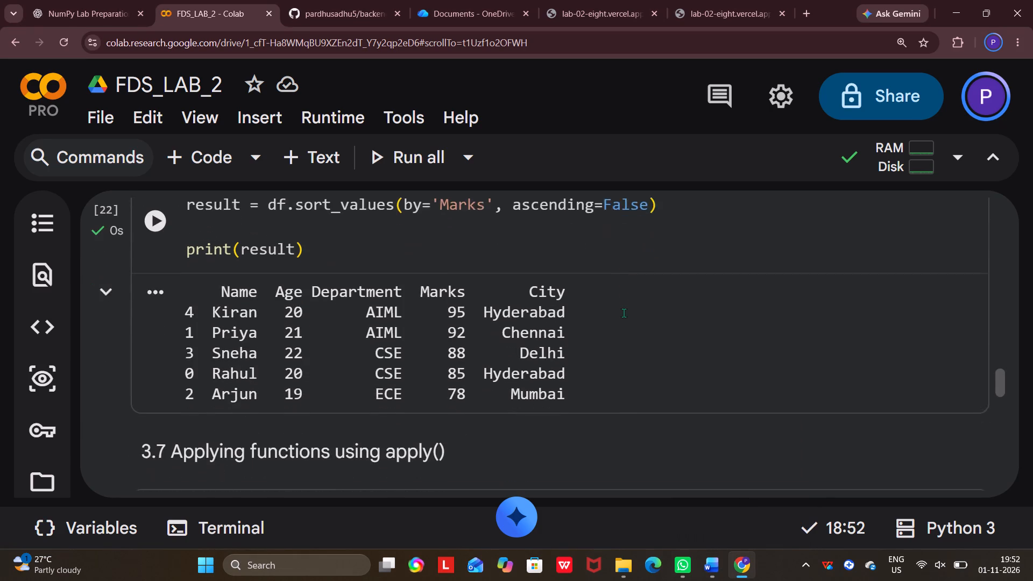
scroll(624, 313, down, 1)
click(56, 0)
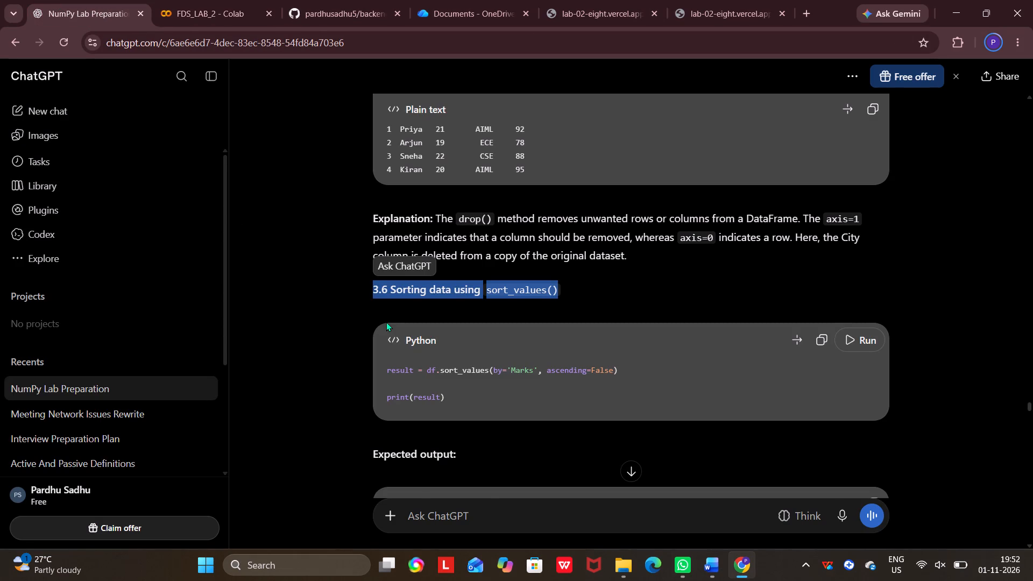
scroll(386, 322, down, 5)
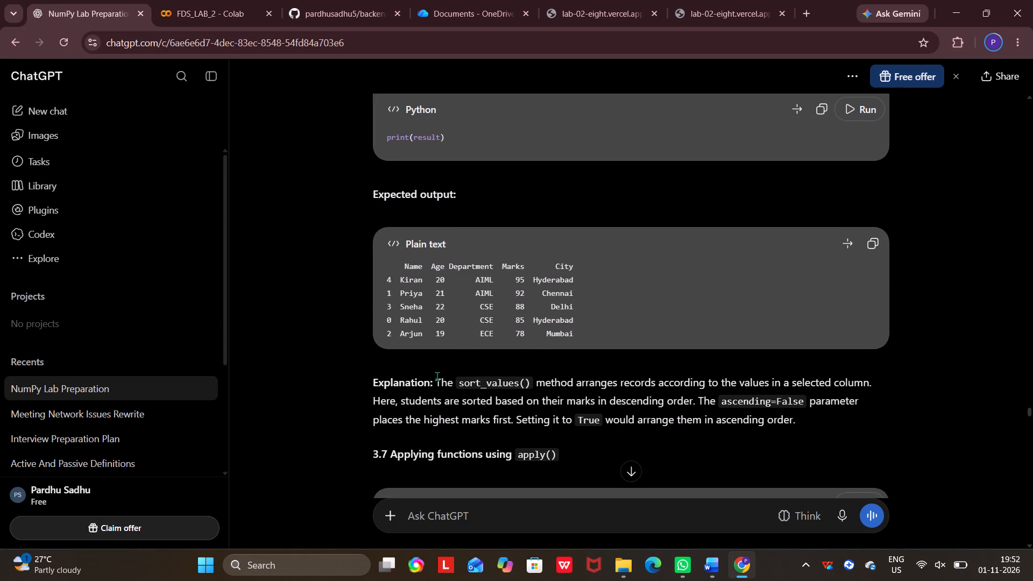
drag(434, 379, 798, 418)
key(ctrl+c)
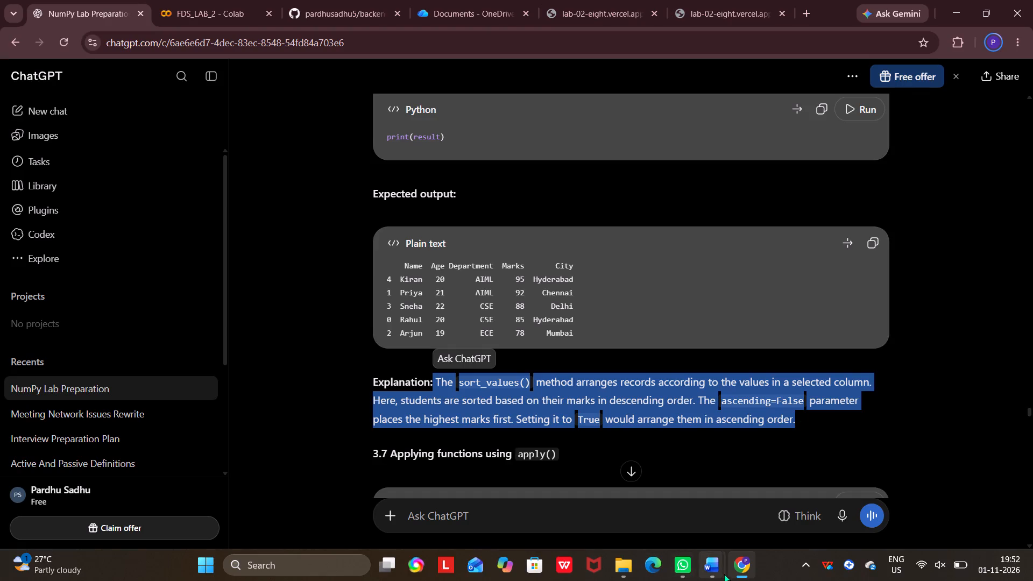
click(958, 506)
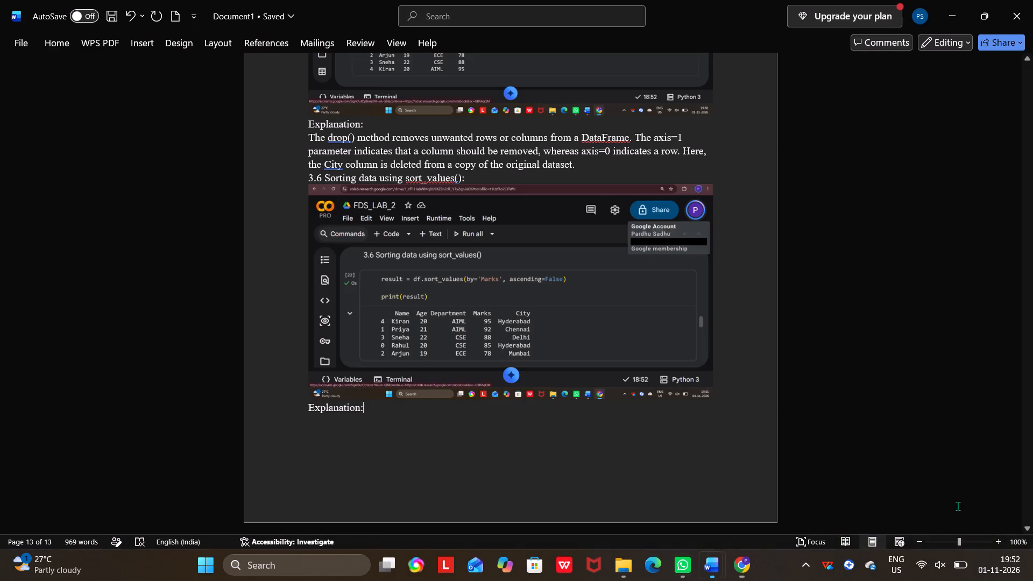
key(space)
key(ctrl+v)
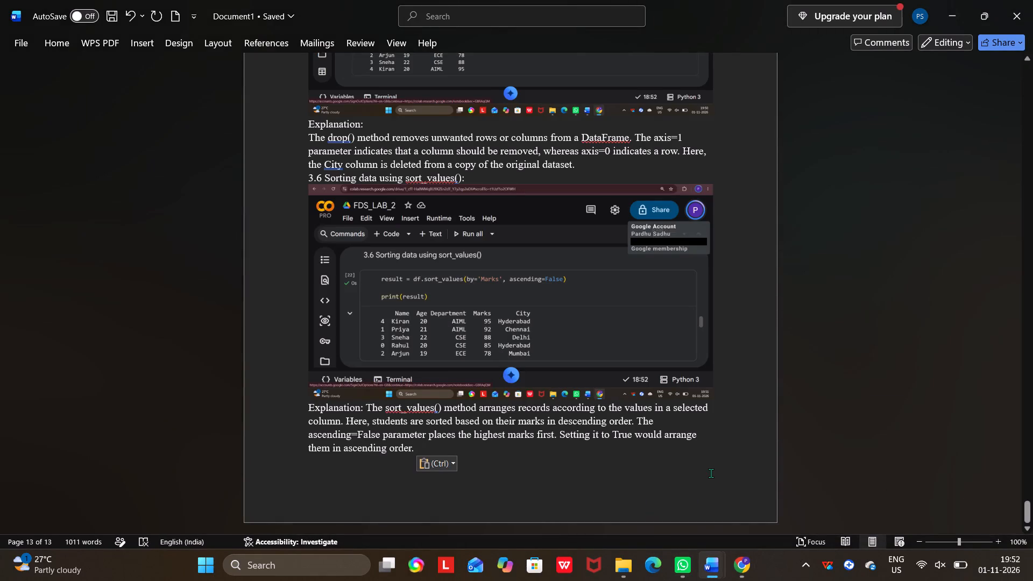
key(Return)
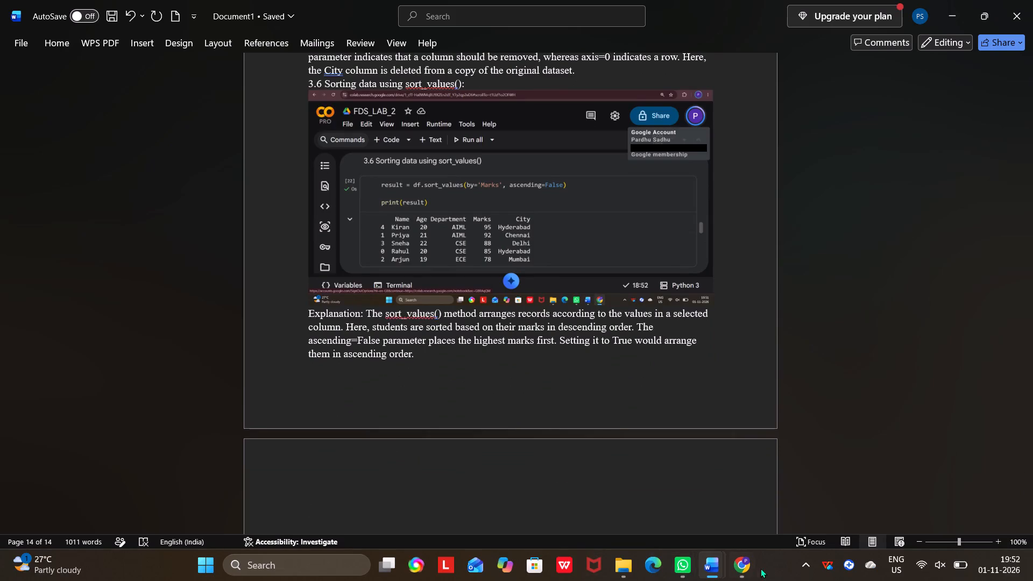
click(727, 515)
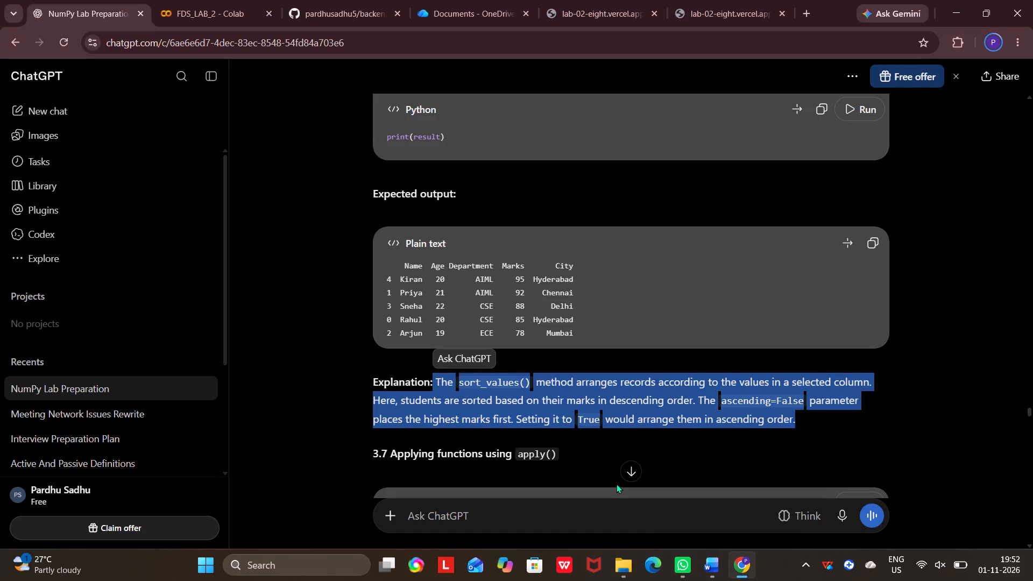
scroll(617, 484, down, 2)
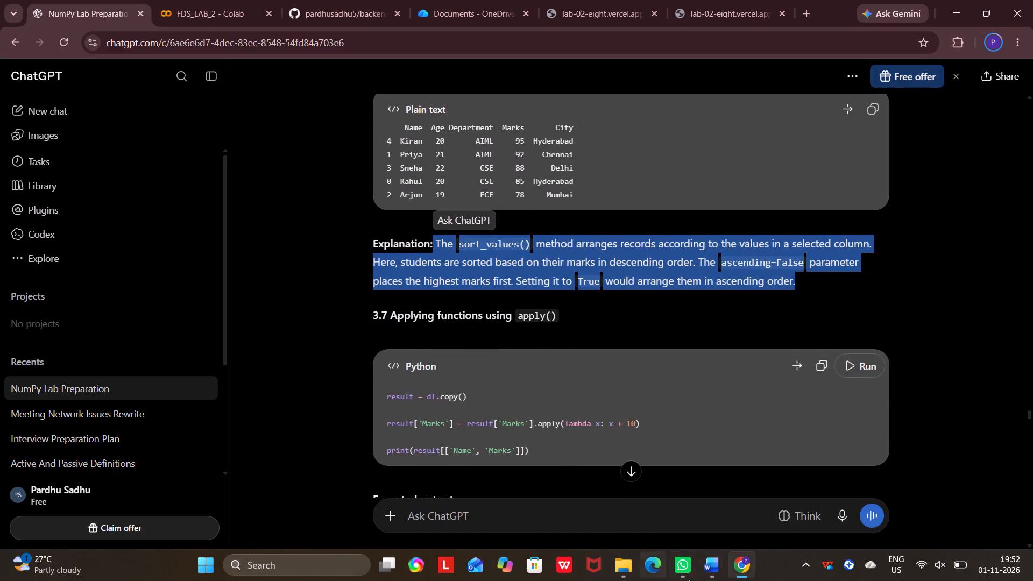
Turn on AutoSave for Document1 in Word, uploading it to OneDrive - Personal under the name FDS_LAB2.
click(925, 488)
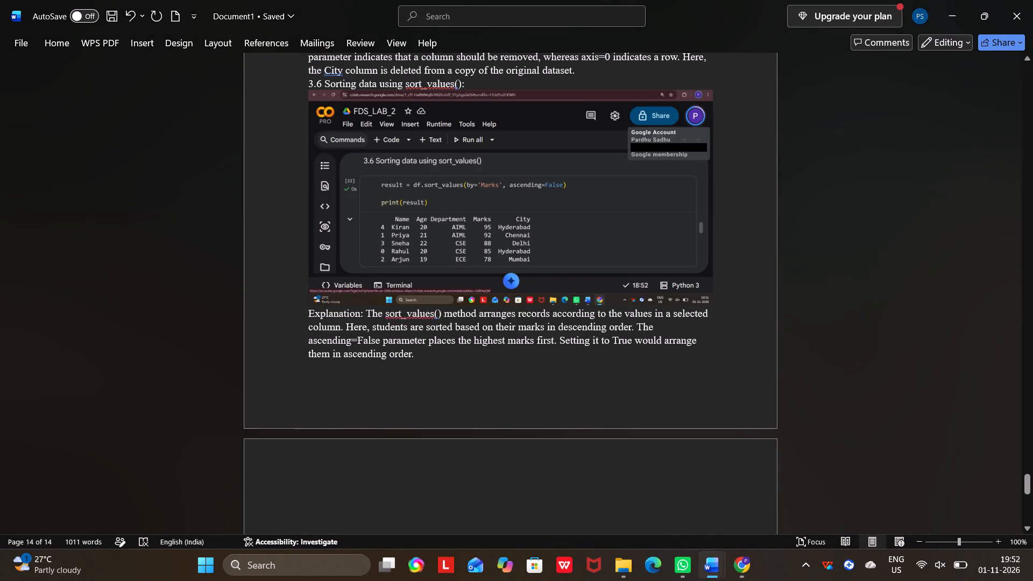
click(88, 15)
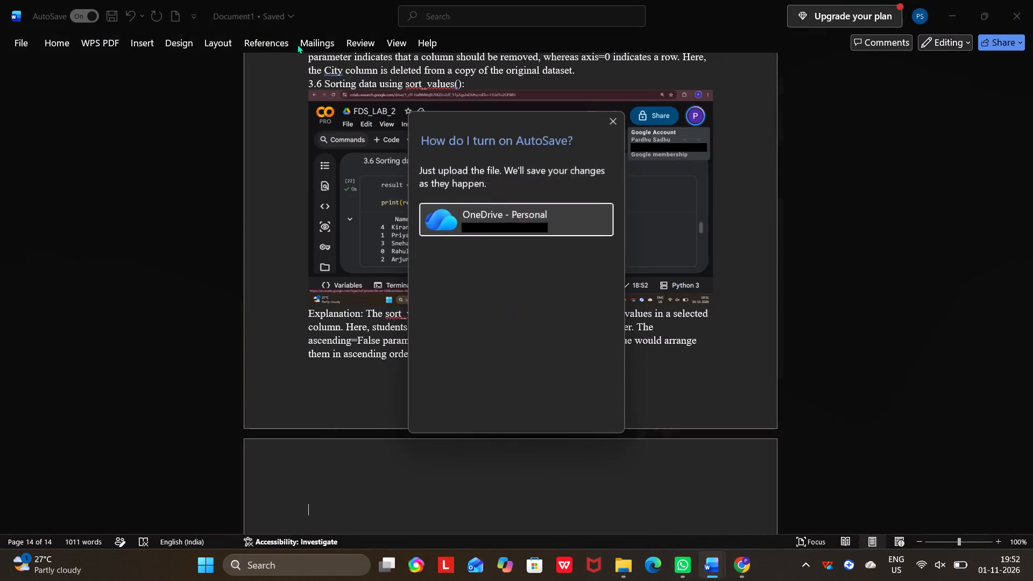
click(541, 211)
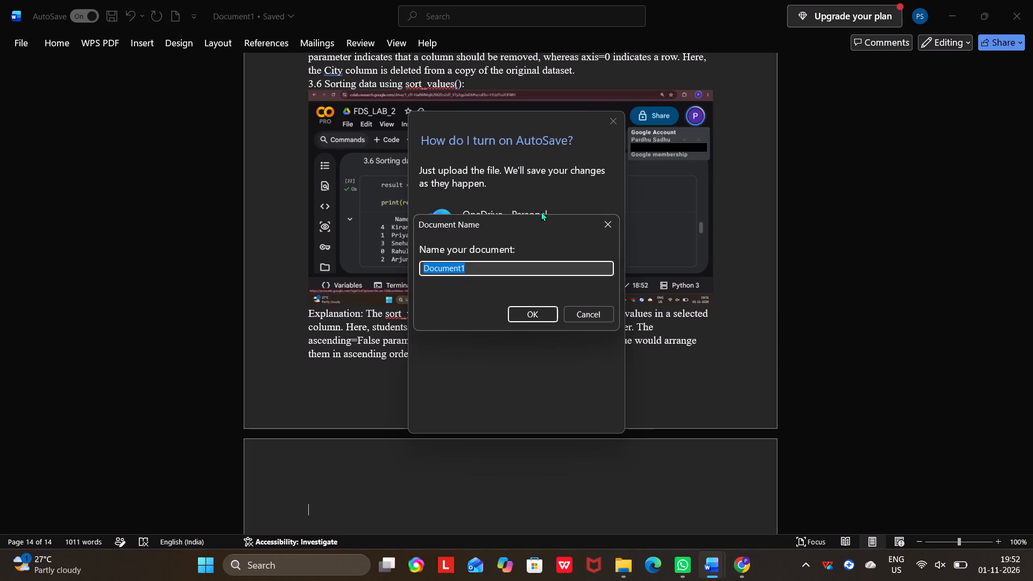
key(BackSpace)
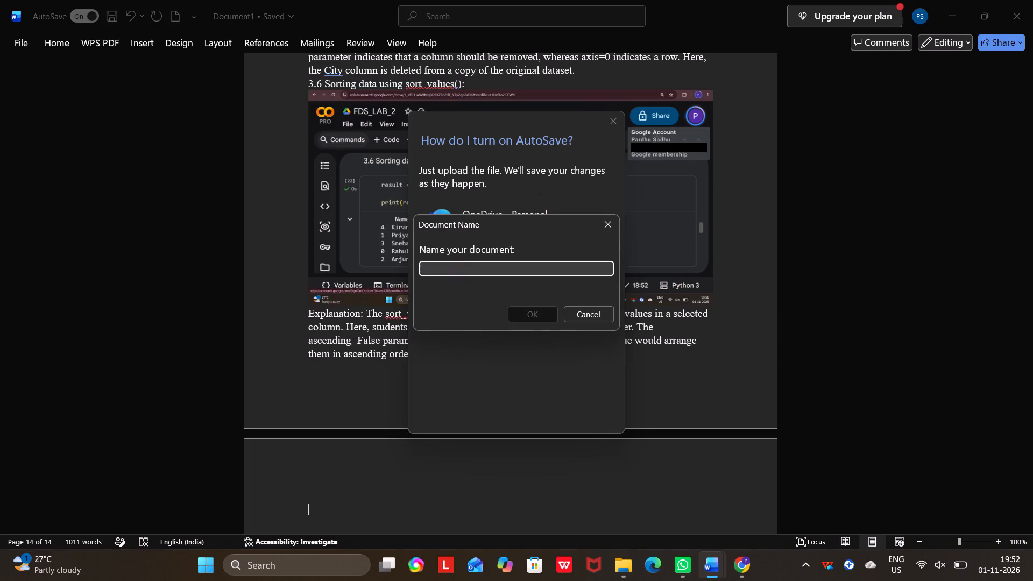
text(FDS)
text(_LAB2)
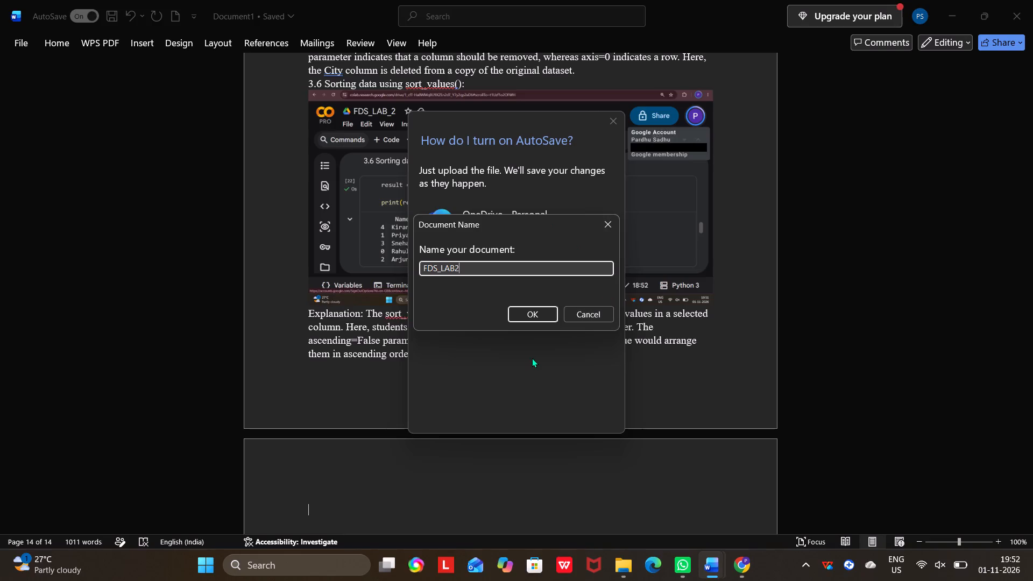
click(525, 309)
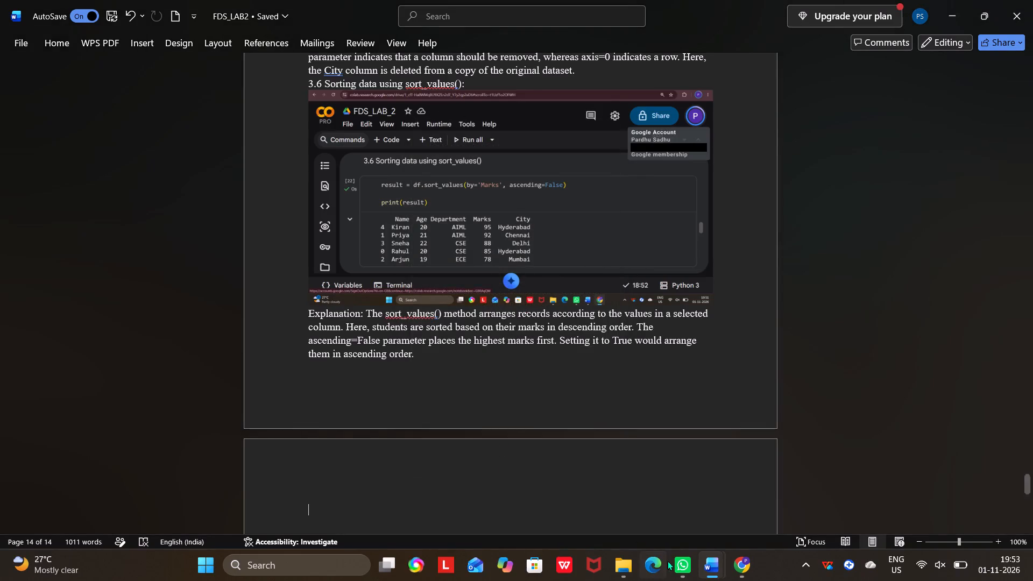
Copy the "3.7 Applying functions using apply()" heading from ChatGPT in Chrome, paste it below the 3.6 explanation in FDS_LAB2, and add a colon and new line.
click(748, 523)
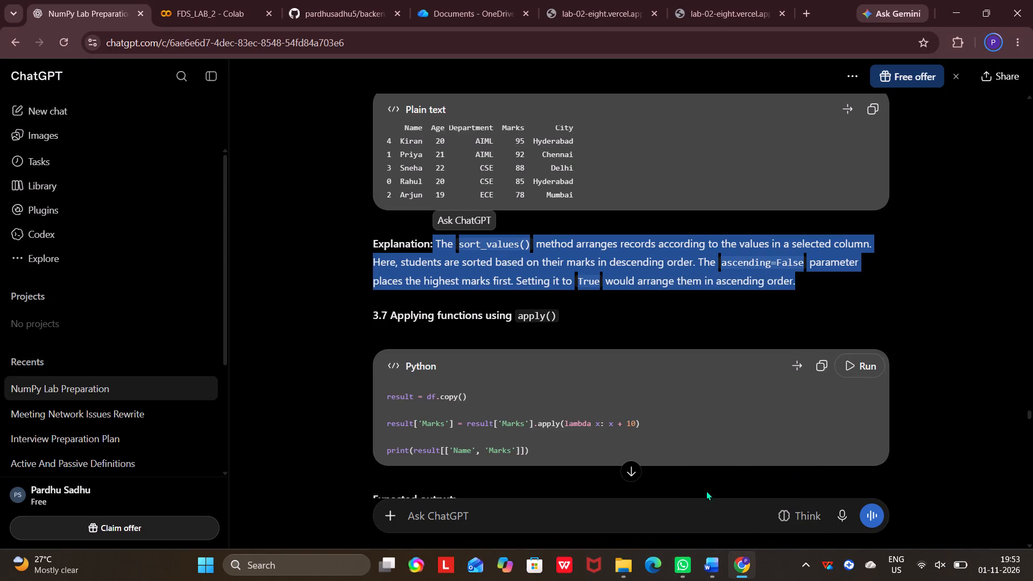
click(567, 317)
drag(567, 317, 385, 319)
drag(370, 315, 480, 304)
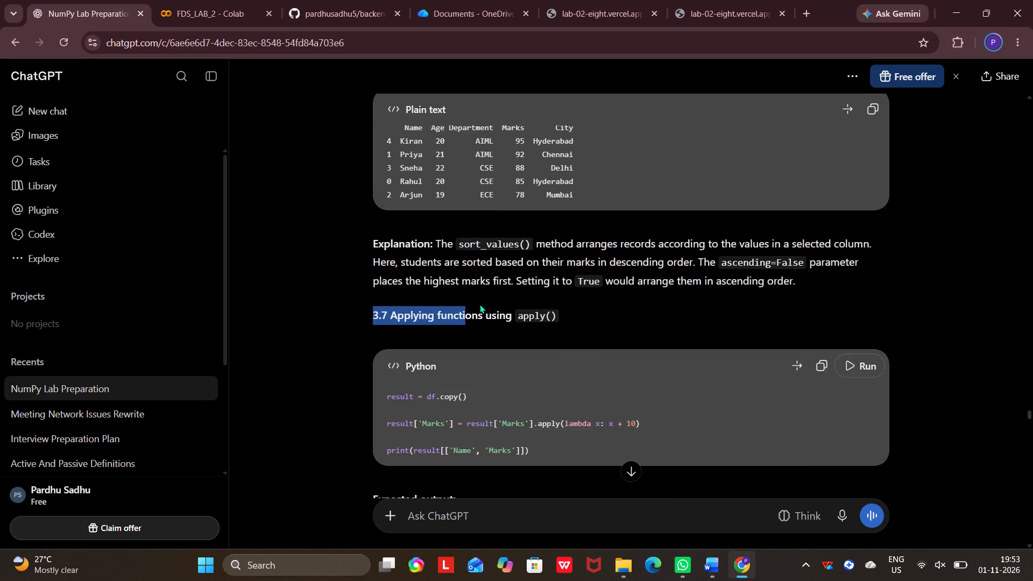
drag(480, 304, 586, 306)
key(ctrl+c)
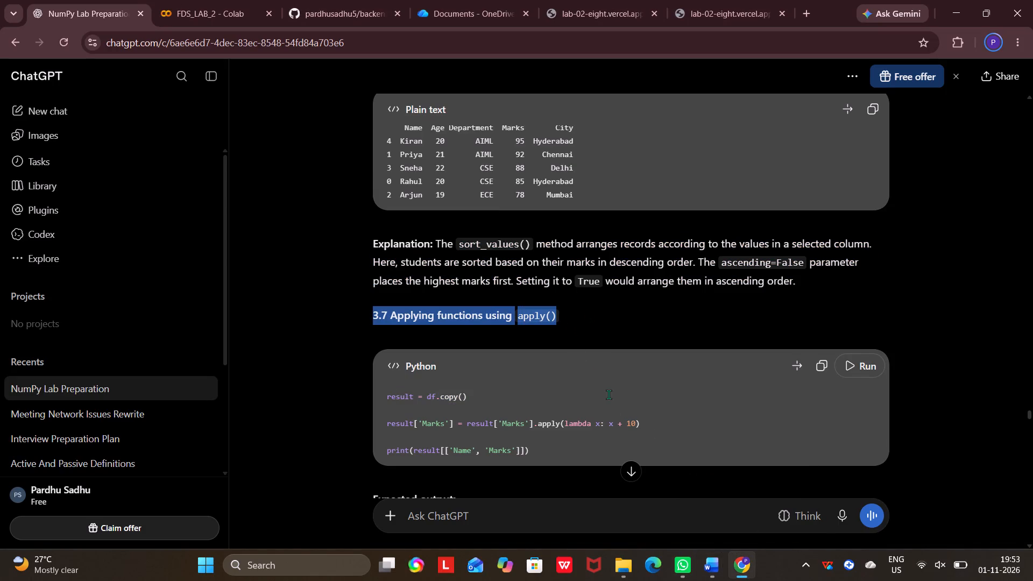
click(983, 488)
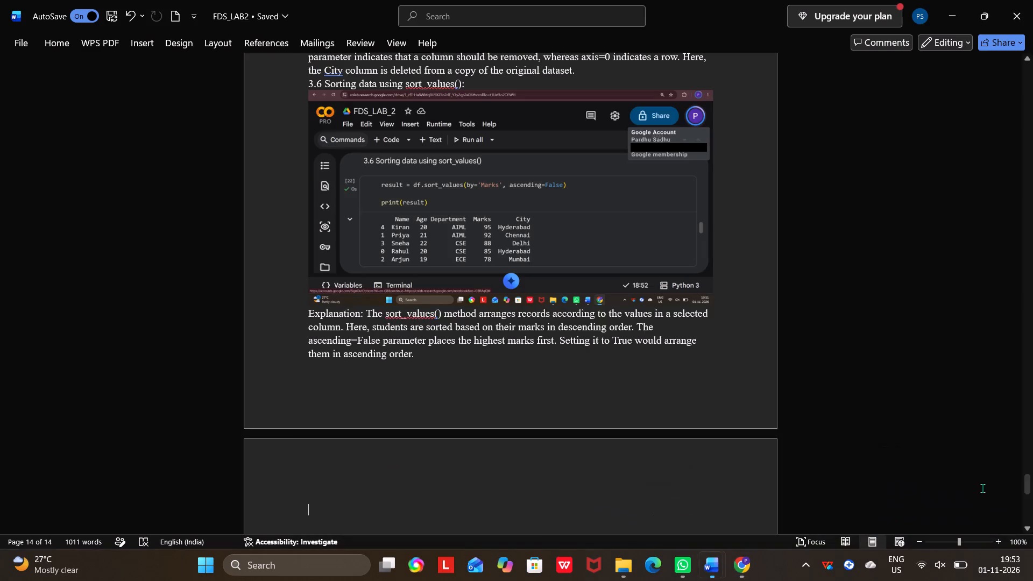
key(ctrl+v)
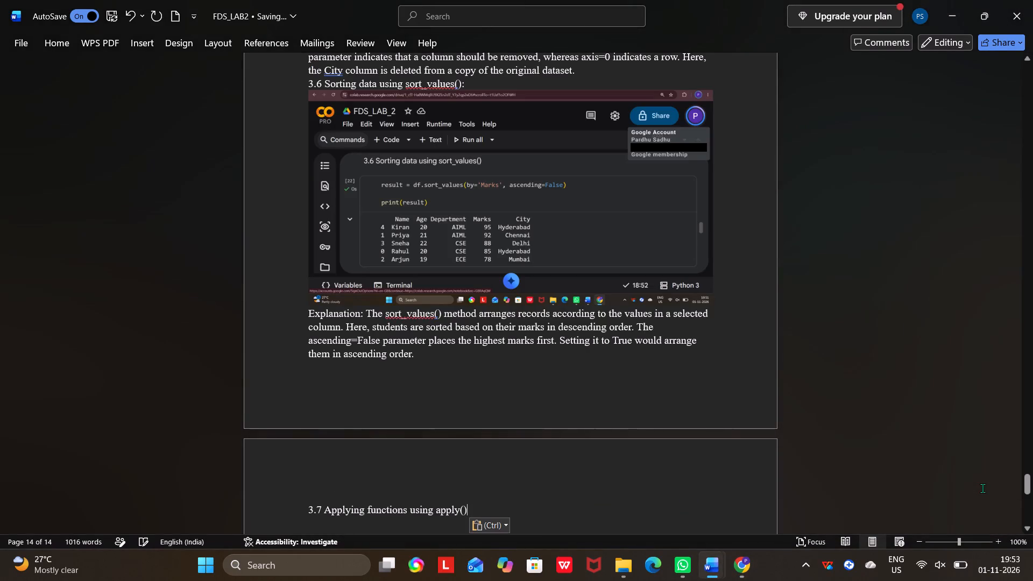
key(shift+colon)
key(Return)
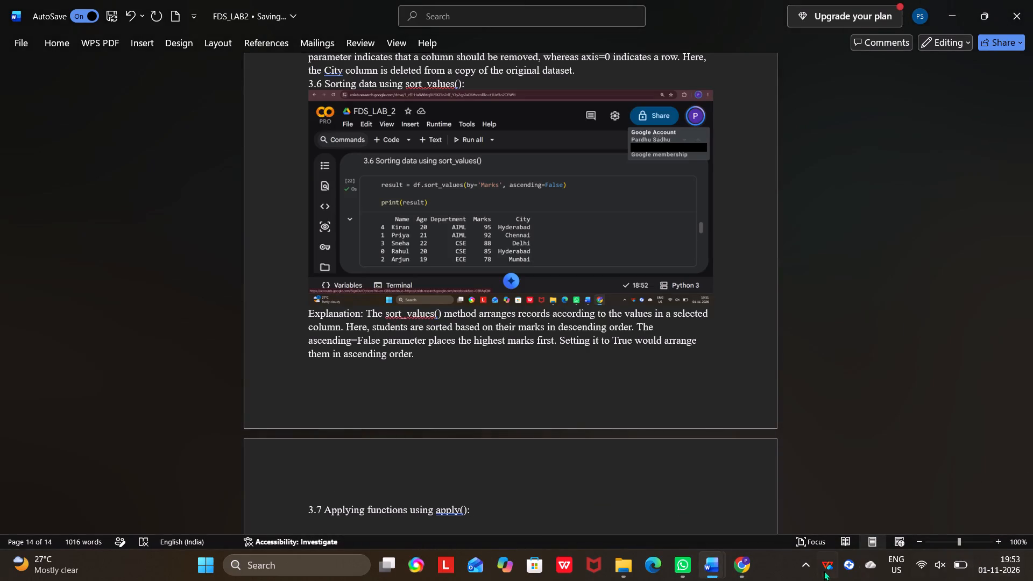
Capture the whole screen of the FDS_LAB_2 Colab notebook in Chrome, zoomed out to 150%, showing the 3.7 code and output with account details.
click(736, 507)
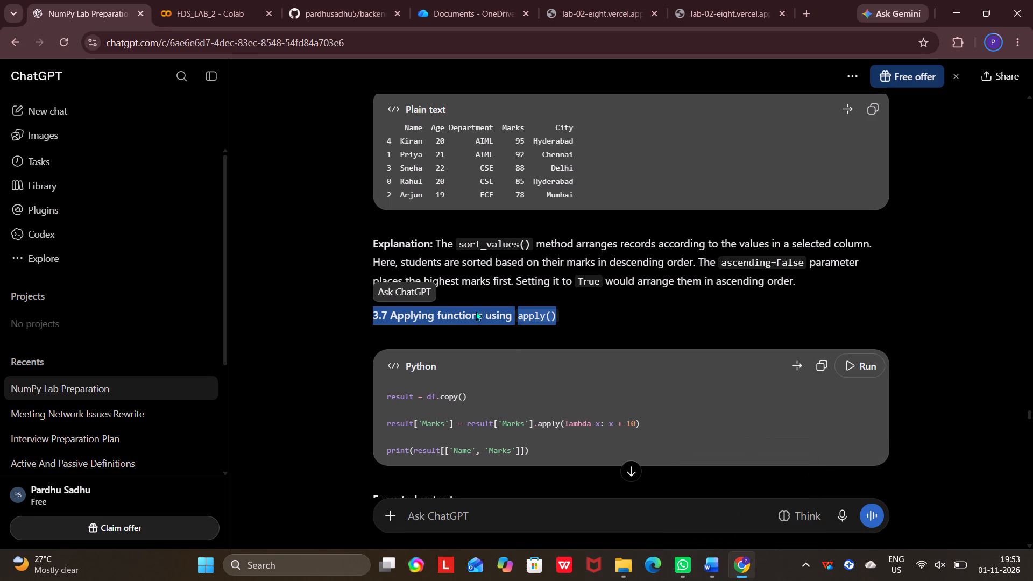
click(207, 4)
scroll(349, 304, down, 1)
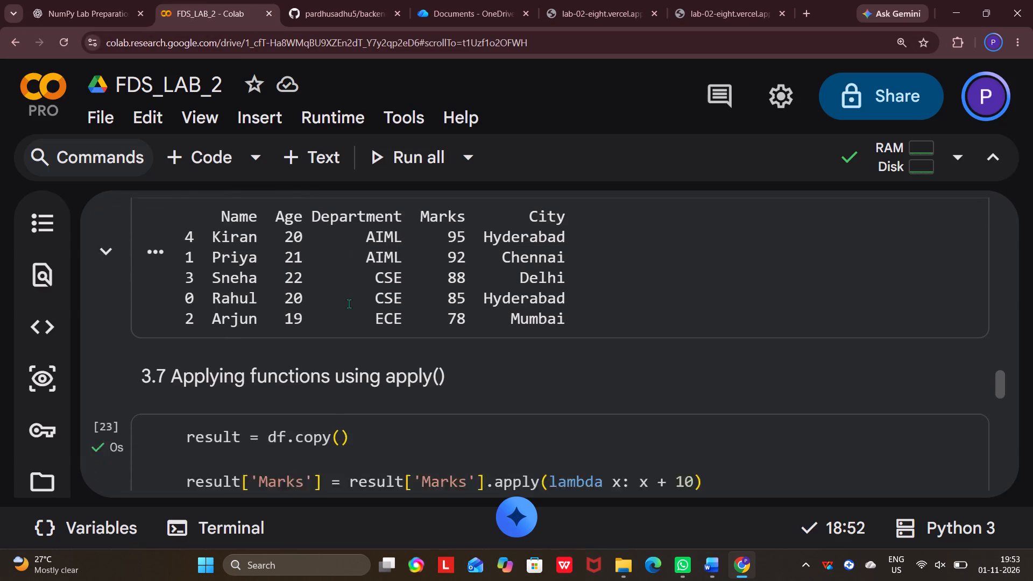
scroll(349, 304, down, 4)
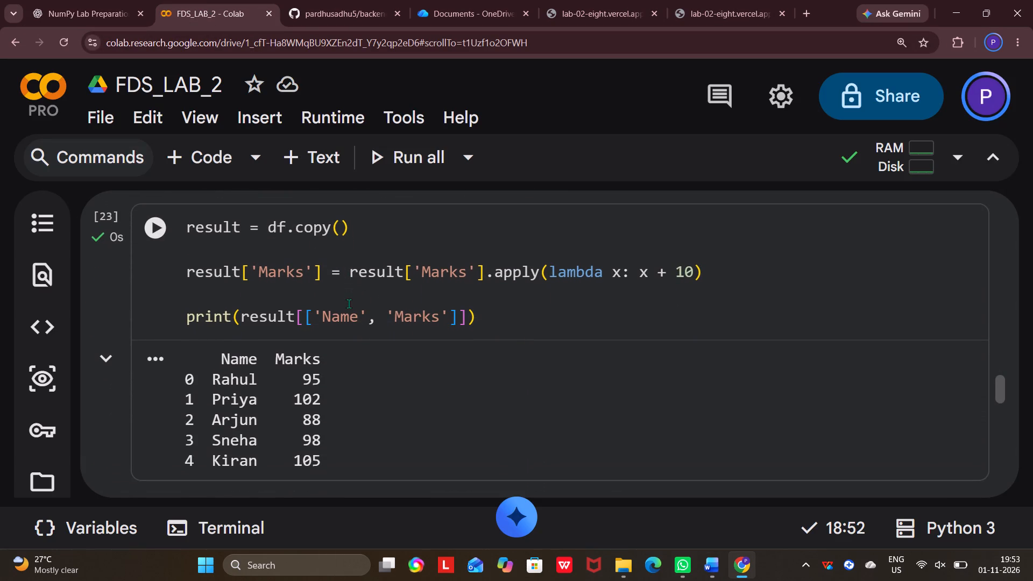
key(ctrl+minus)
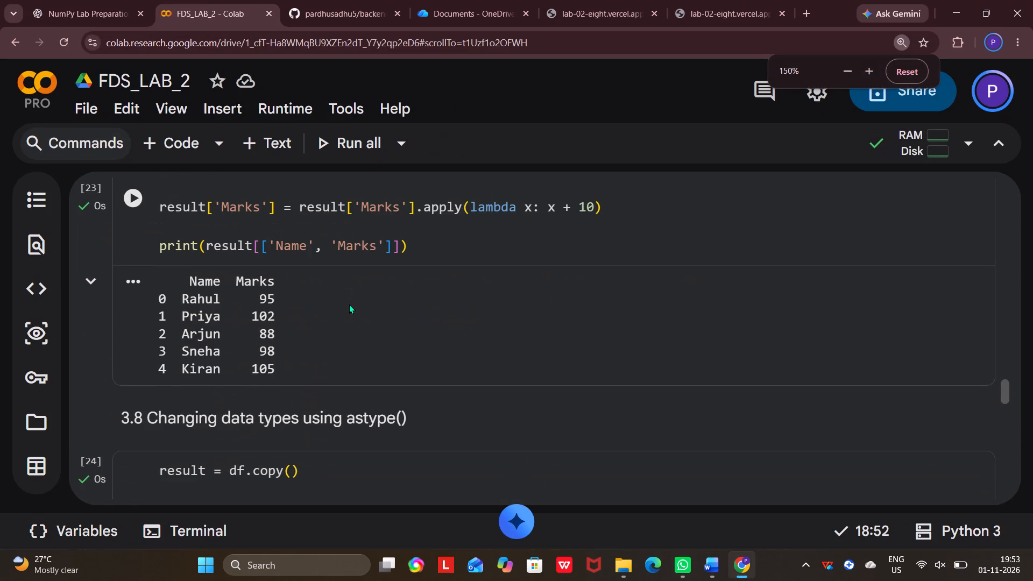
scroll(349, 304, up, 2)
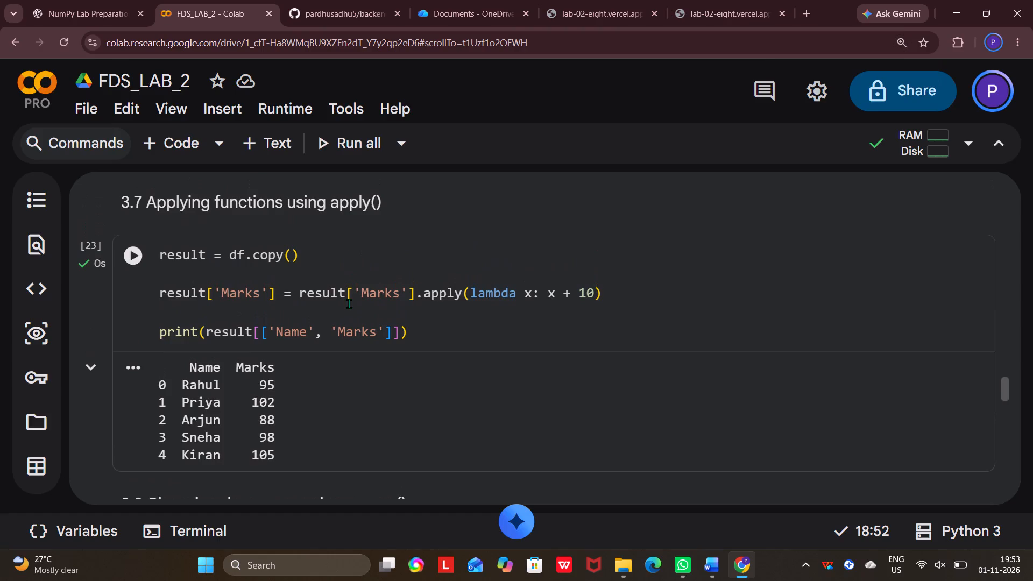
scroll(349, 304, up, 1)
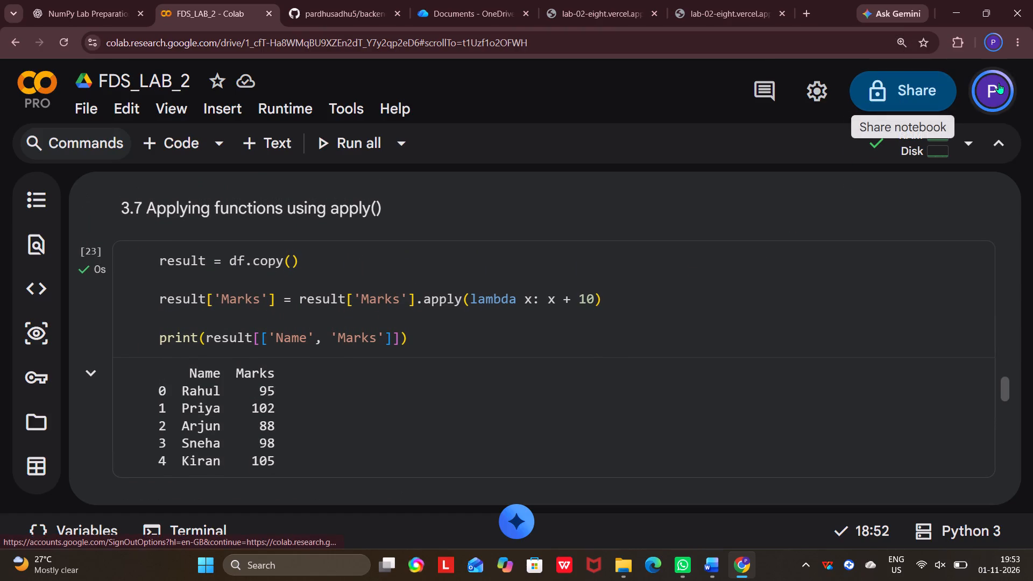
key(shift+super+s)
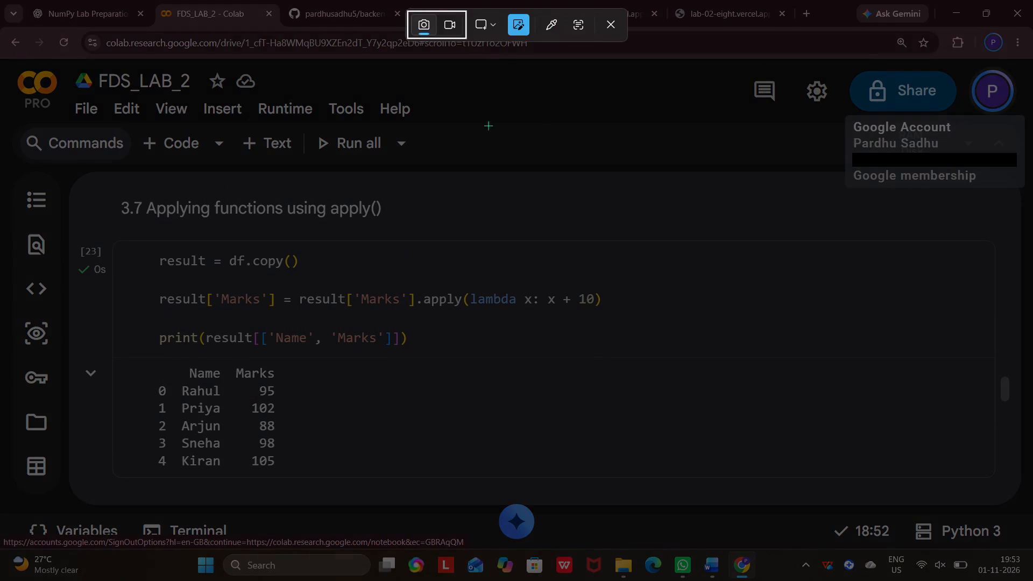
drag(0, 0, 1032, 580)
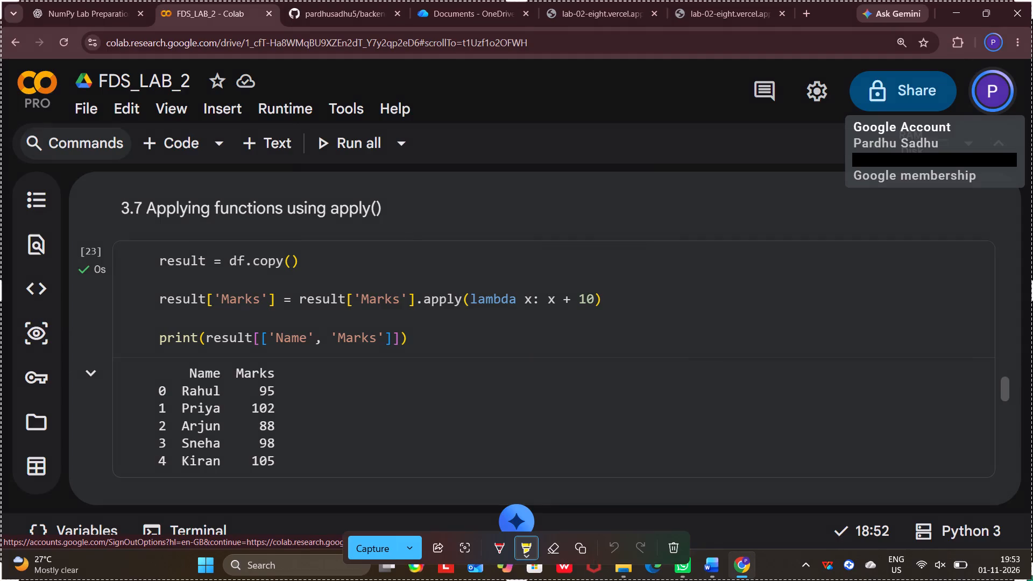
click(381, 554)
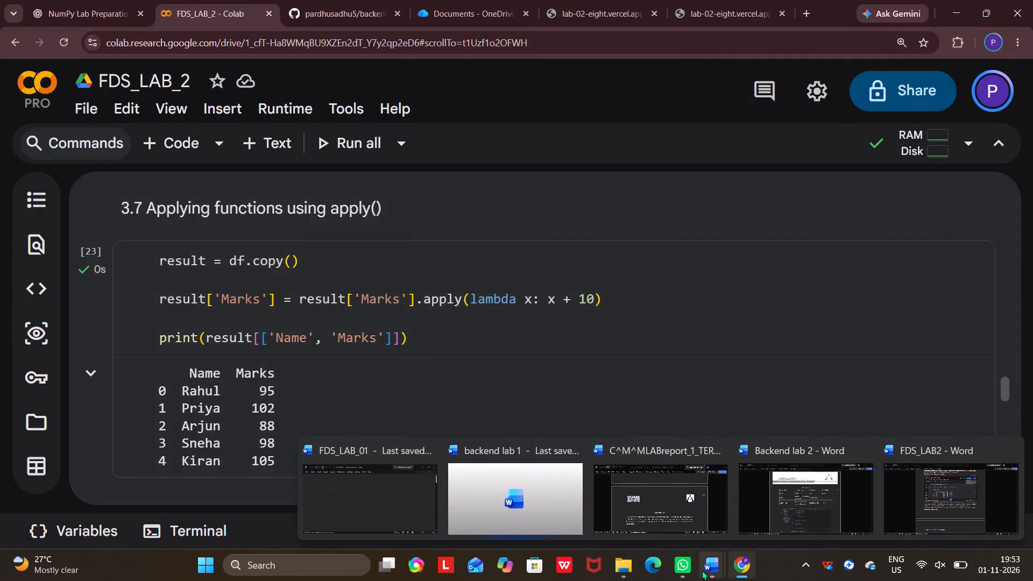
Paste the captured 3.7 screenshot below the 3.7 heading in FDS_LAB2 in Word and add an "Explanation:" label with a new line.
click(968, 486)
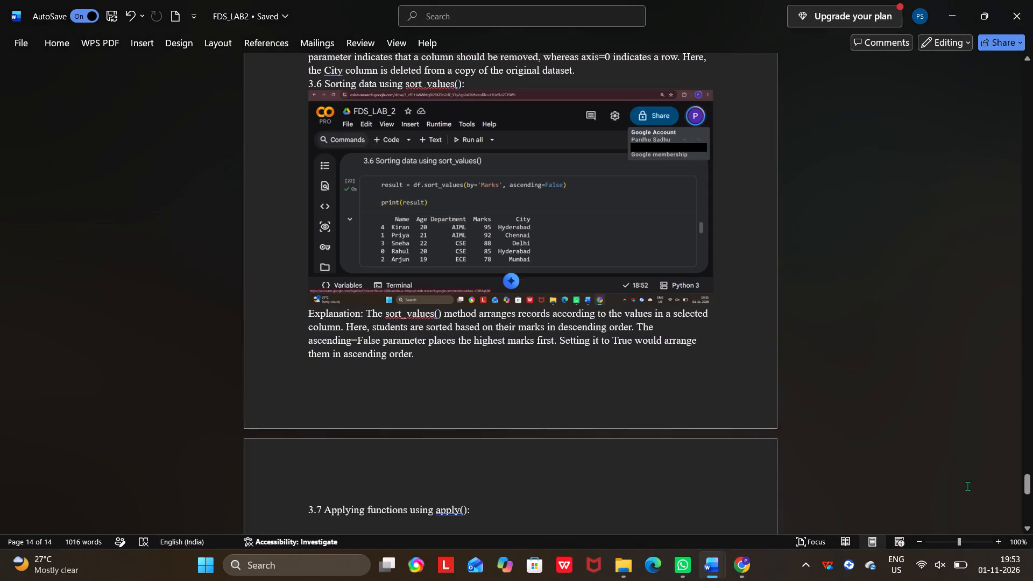
key(ctrl+v)
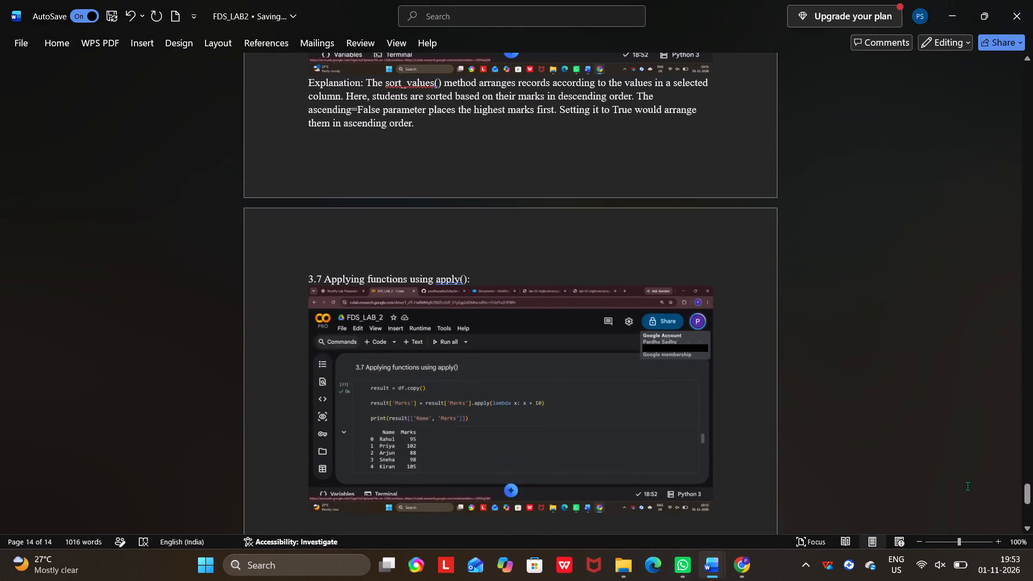
key(Return)
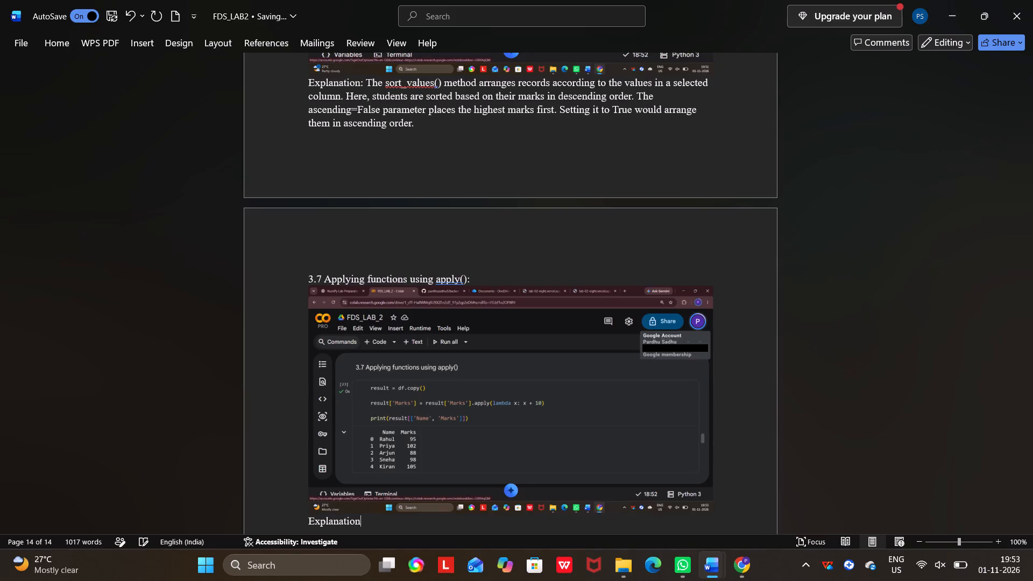
key(shift+colon)
key(Return)
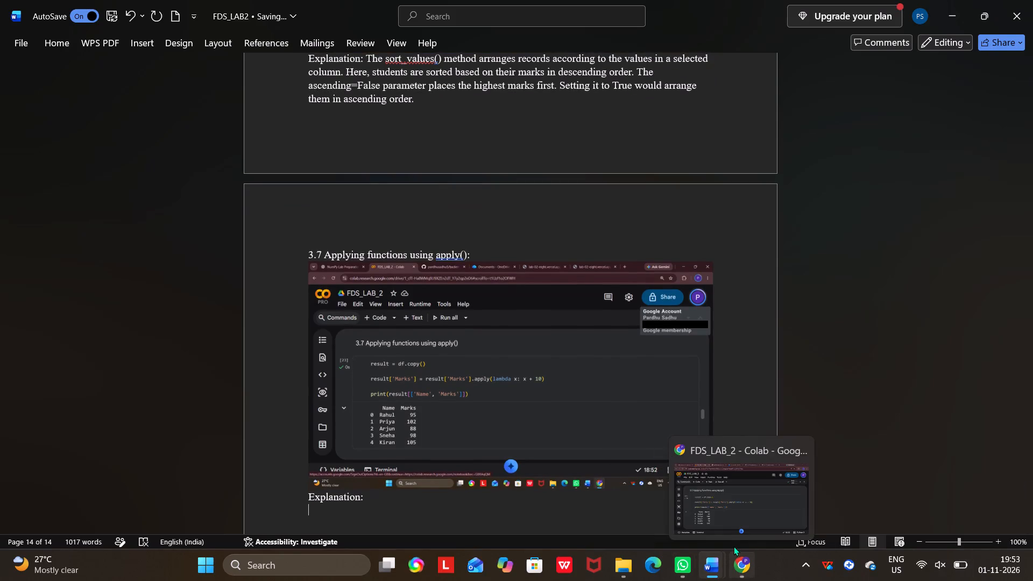
Copy the apply() explanation text from ChatGPT in Chrome, paste it below the 3.7 "Explanation:" label in FDS_LAB2, and leave a blank line after it.
click(706, 498)
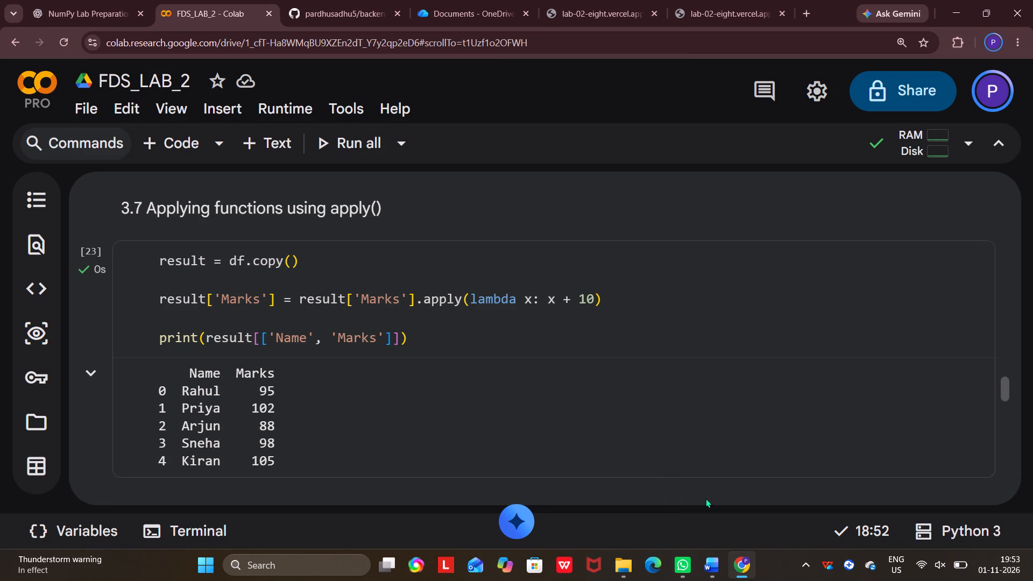
click(40, 1)
scroll(305, 251, down, 2)
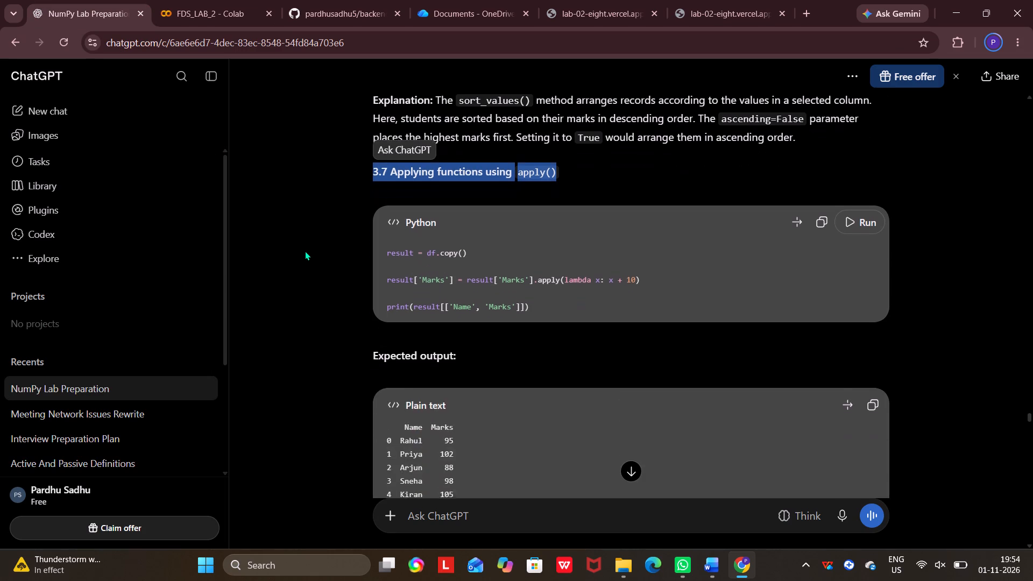
scroll(305, 251, down, 2)
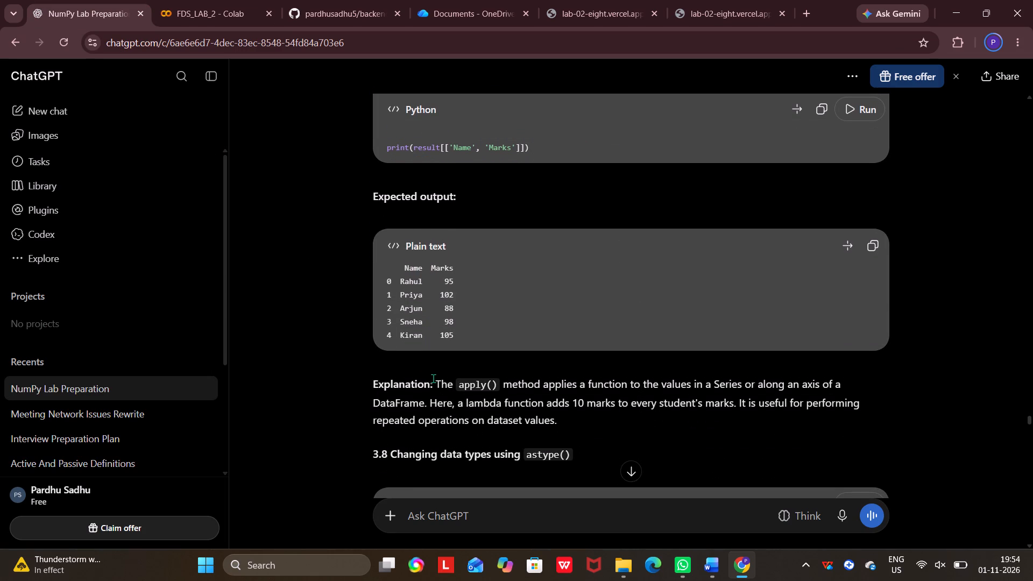
drag(433, 379, 514, 413)
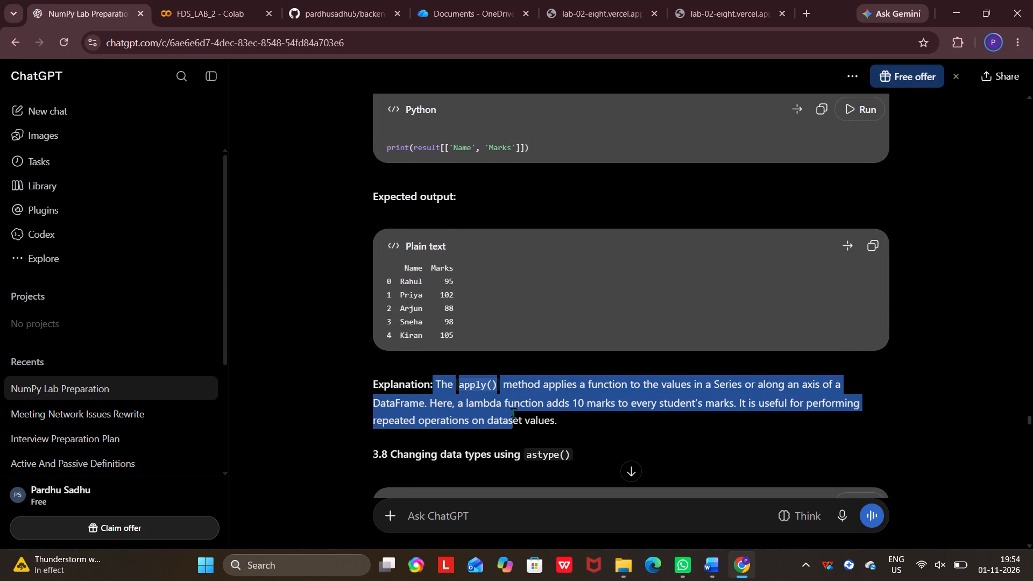
drag(514, 413, 578, 428)
key(ctrl+c)
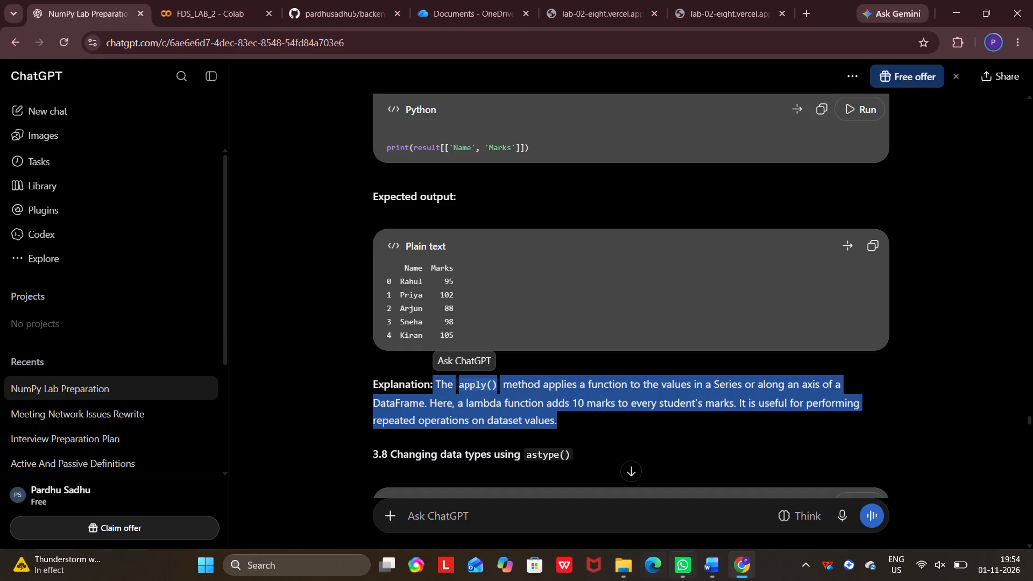
click(972, 504)
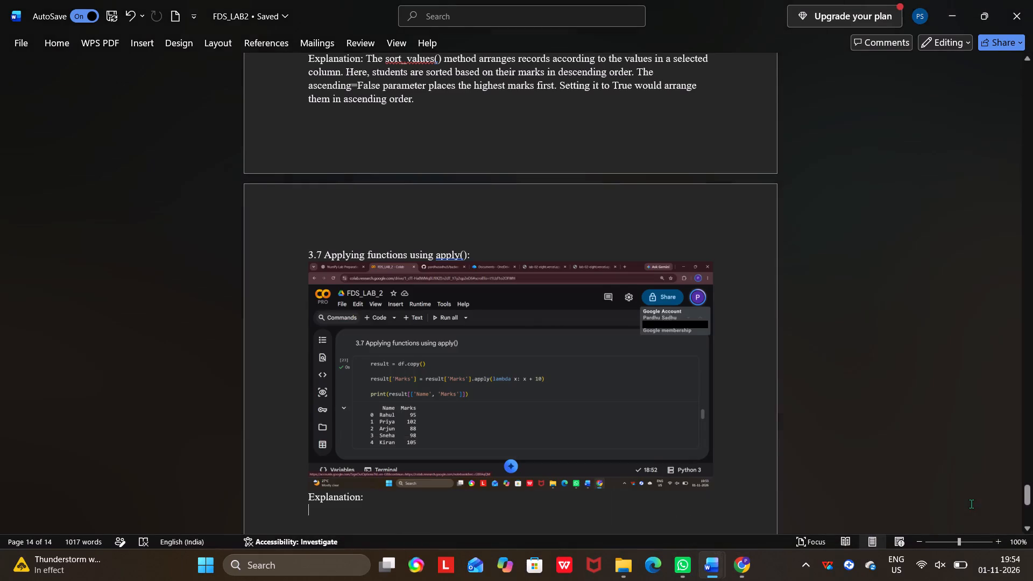
key(ctrl+v)
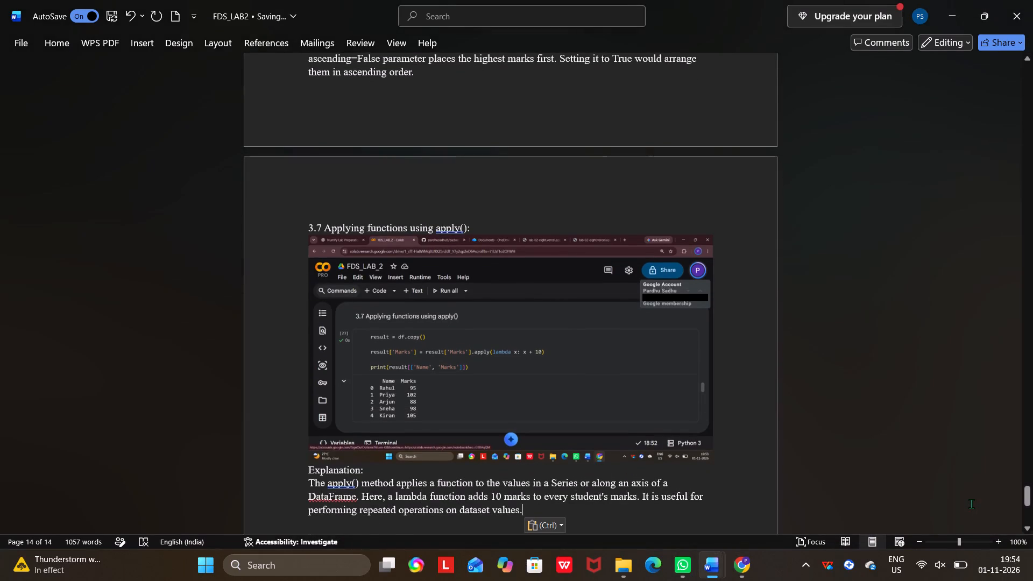
key(Return)
key(Return)
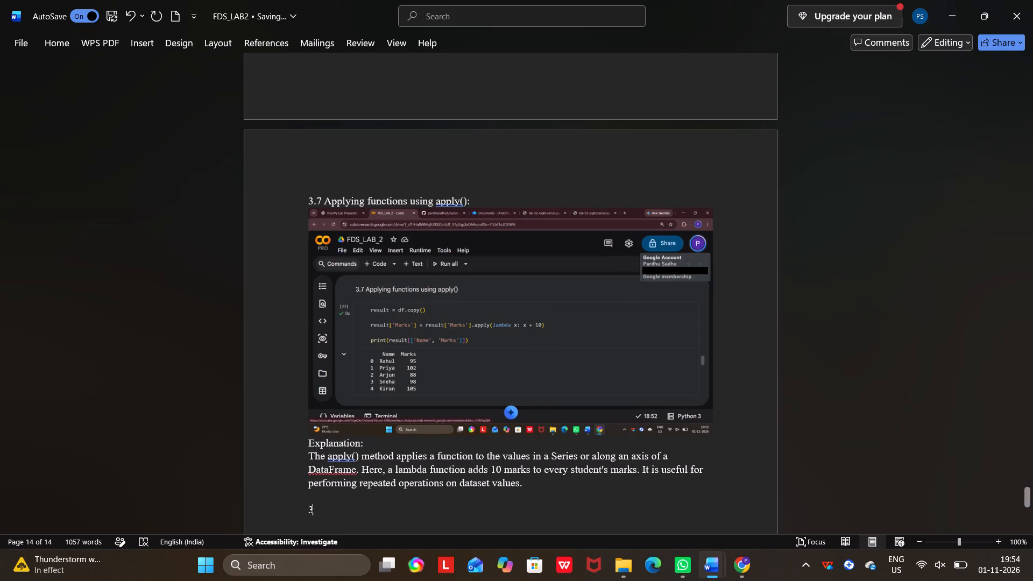
key(BackSpace)
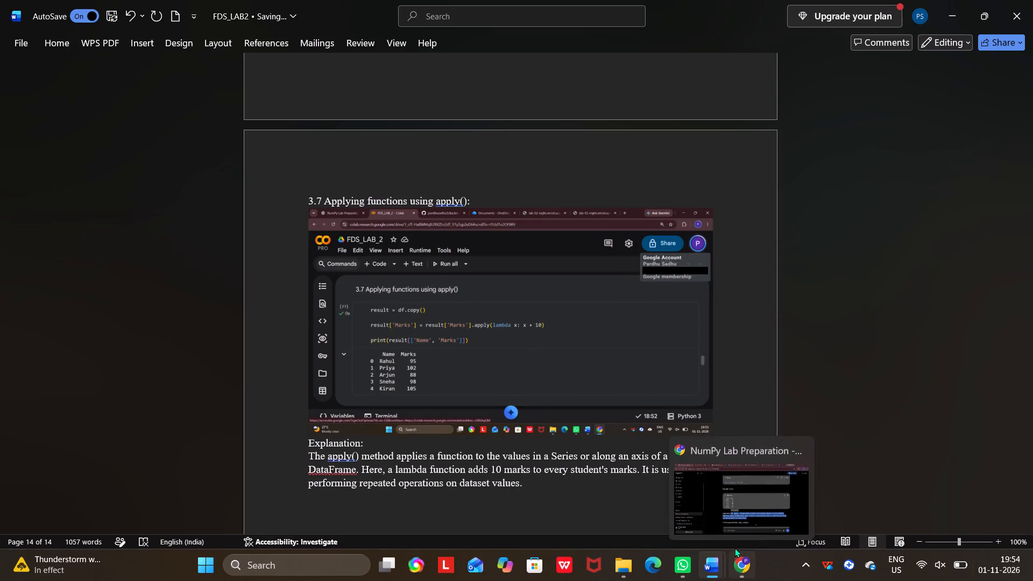
Copy the "3.8 Changing data types using astype()" heading from ChatGPT in Chrome, paste it below the 3.7 explanation in FDS_LAB2, and add a colon and new line.
click(731, 503)
scroll(561, 480, down, 1)
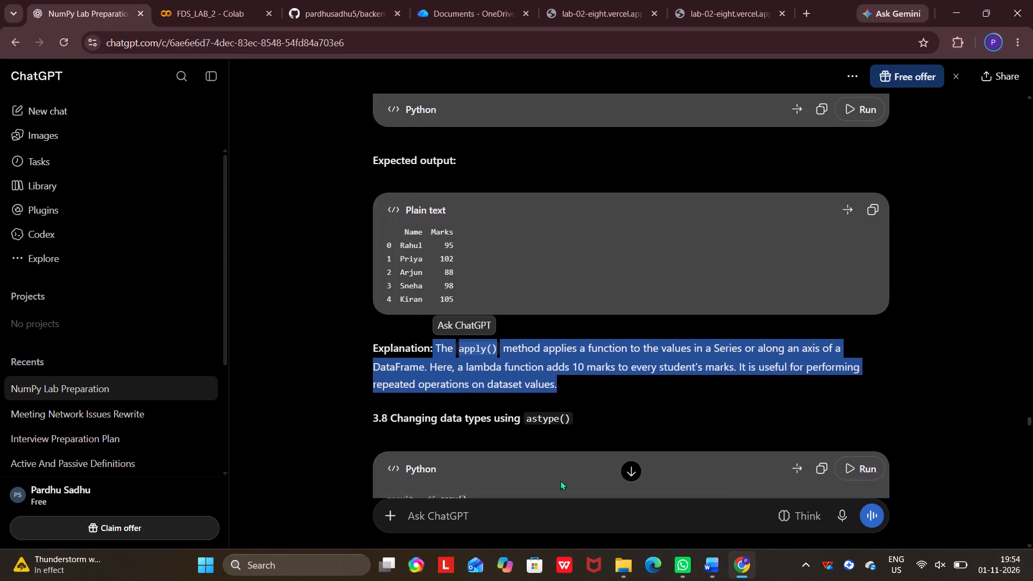
scroll(561, 480, down, 3)
drag(370, 342, 598, 338)
key(ctrl+c)
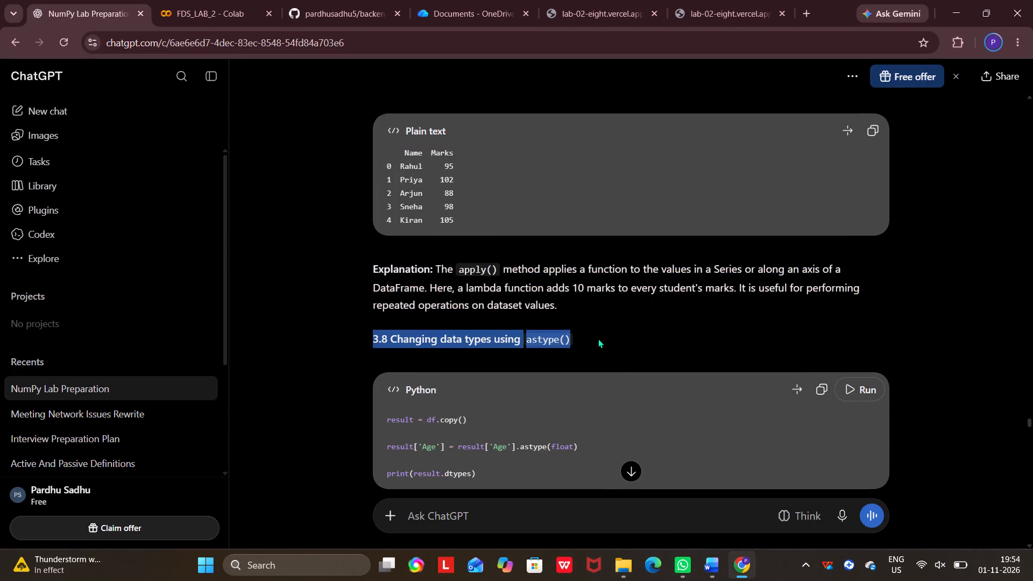
click(926, 515)
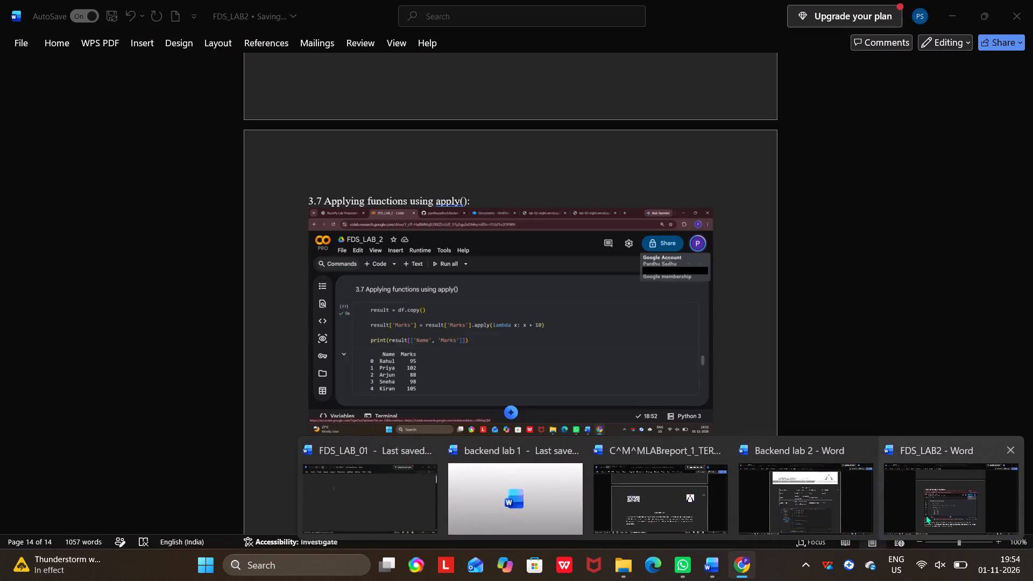
key(ctrl+v)
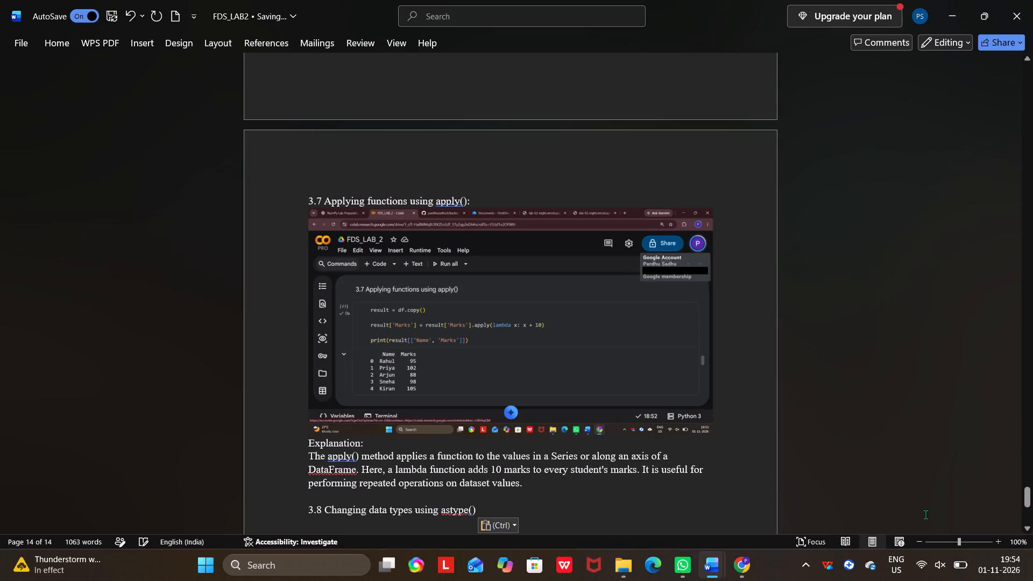
key(shift+colon)
key(Return)
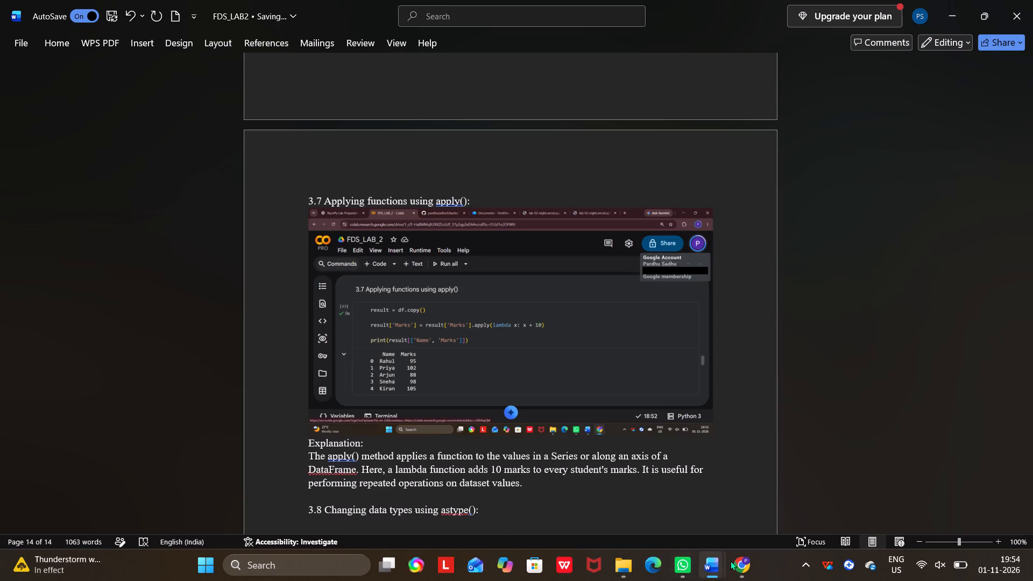
Capture the FDS_LAB_2 Colab notebook in Chrome from the address bar down to the taskbar, showing the 3.8 code, output and account details.
click(713, 509)
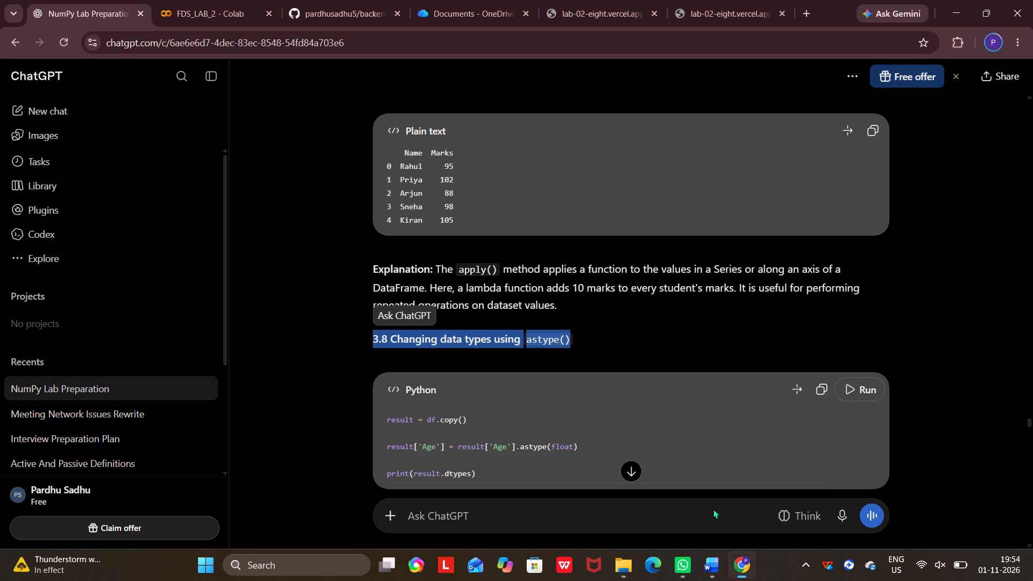
click(194, 8)
scroll(251, 344, down, 2)
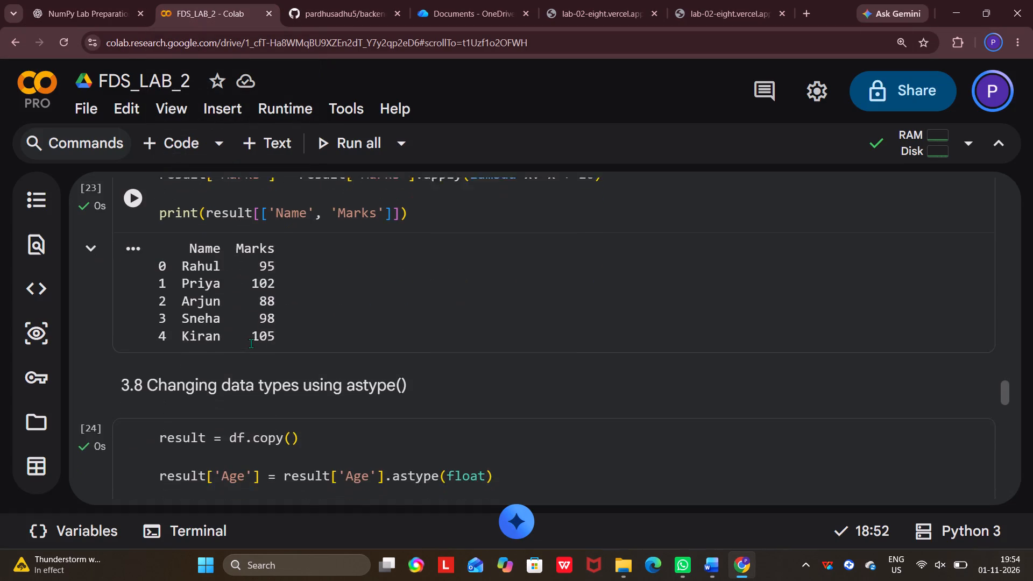
scroll(251, 344, down, 2)
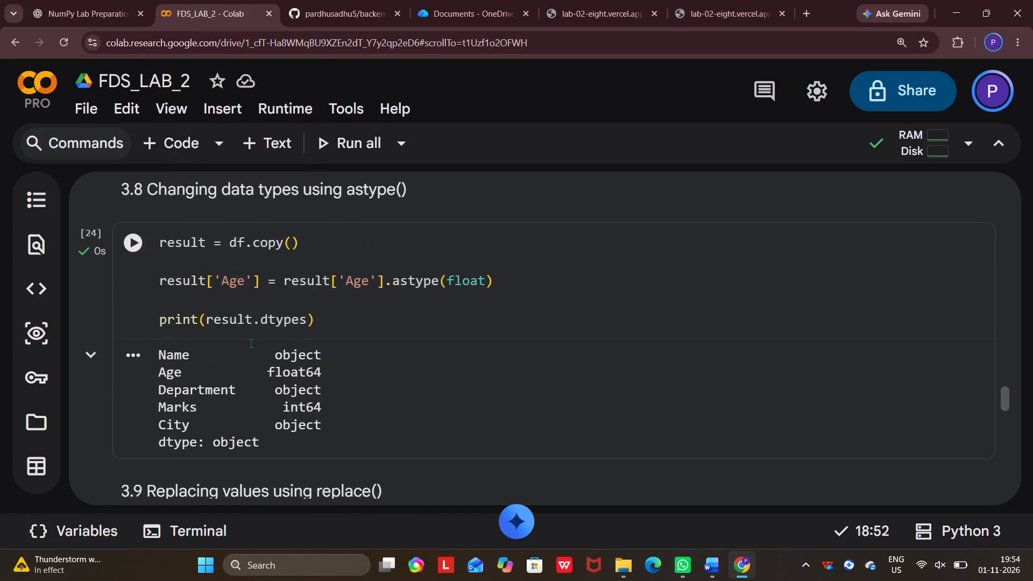
scroll(251, 344, down, 1)
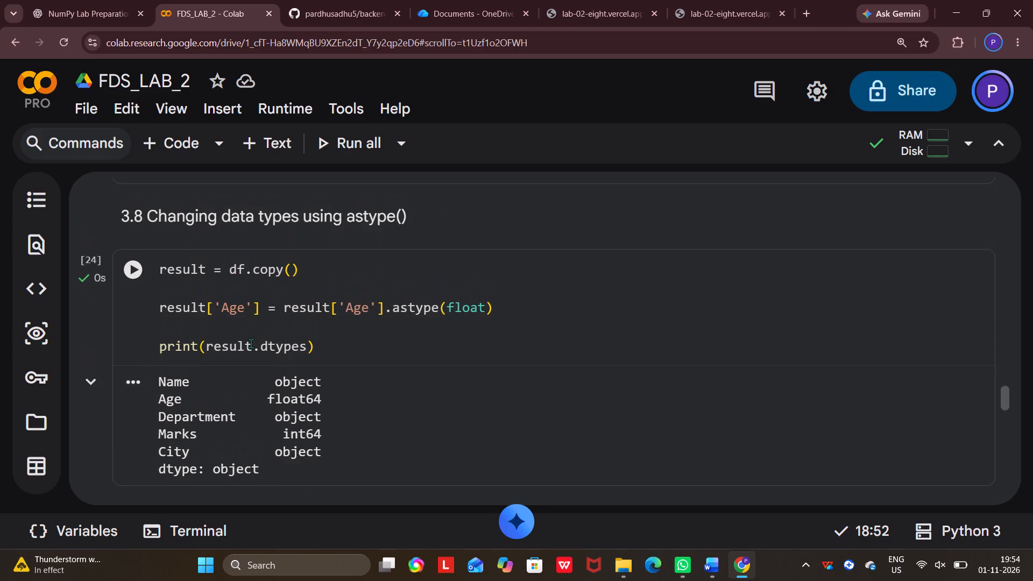
scroll(251, 344, down, 1)
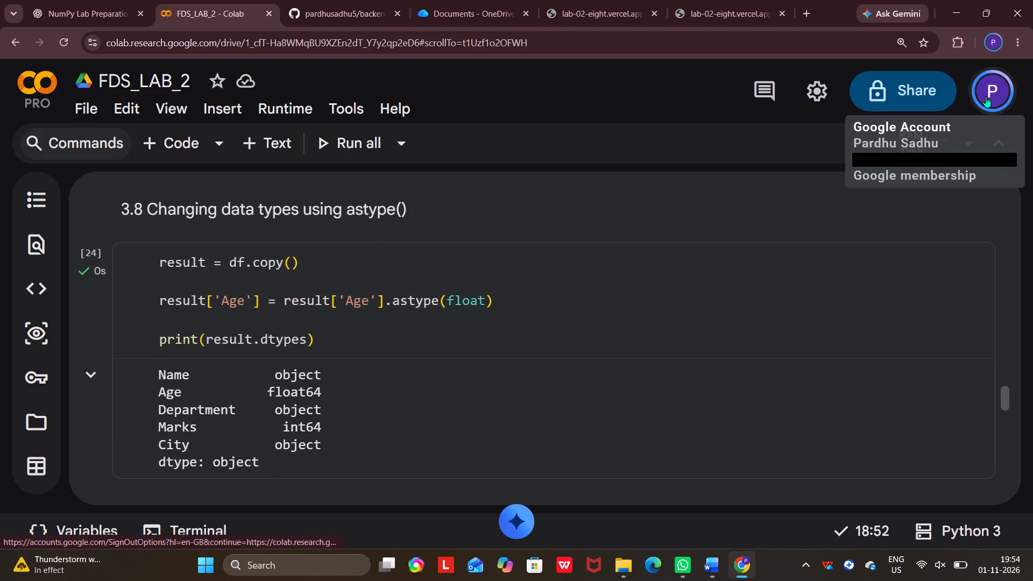
key(shift+super+s)
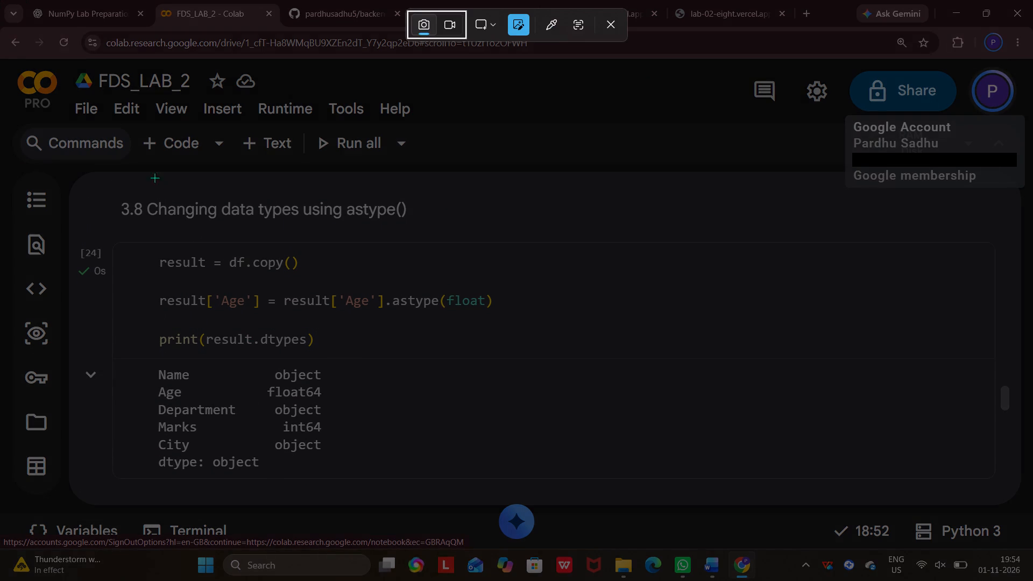
drag(0, 30, 845, 511)
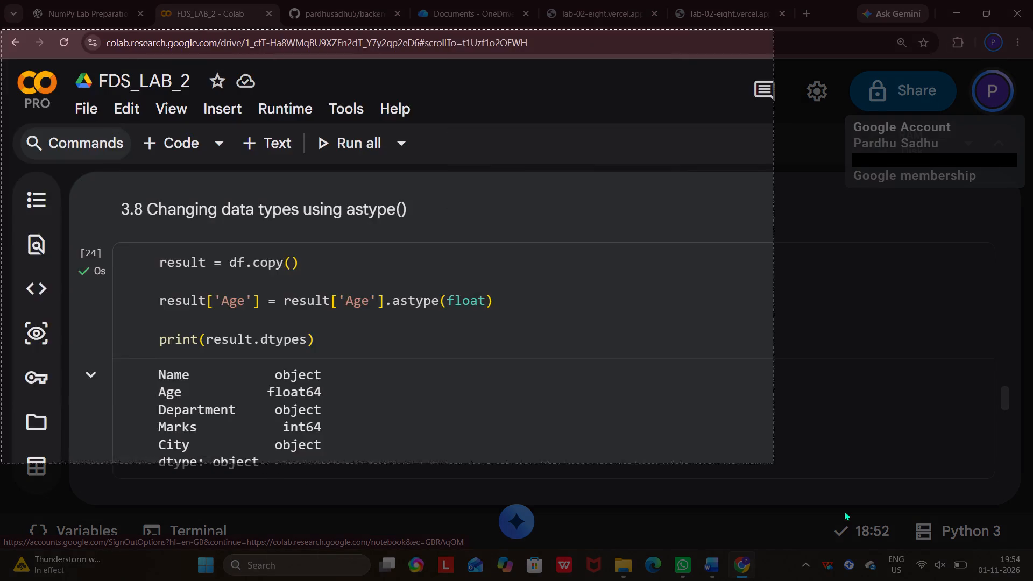
drag(845, 511, 1032, 580)
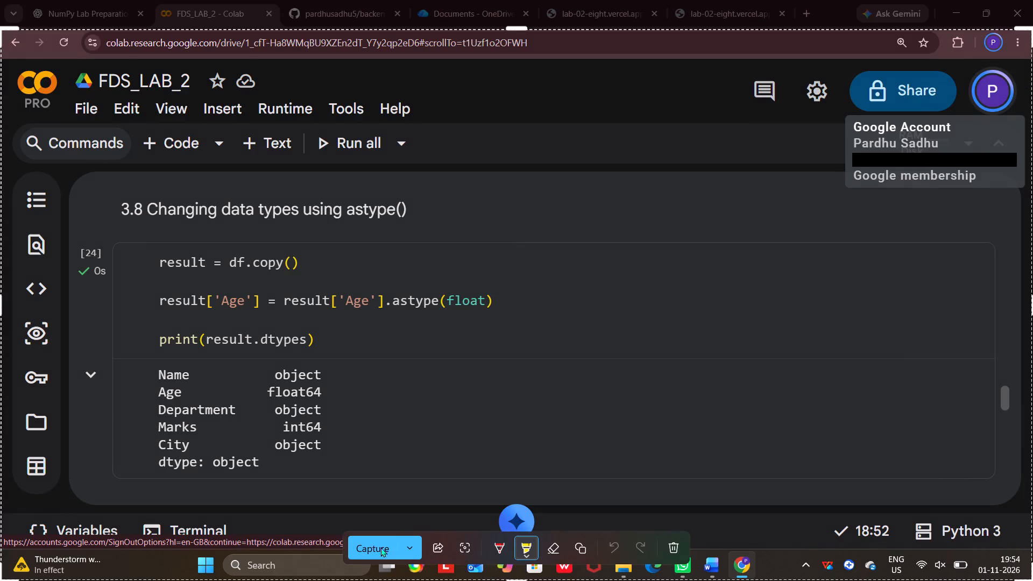
click(376, 547)
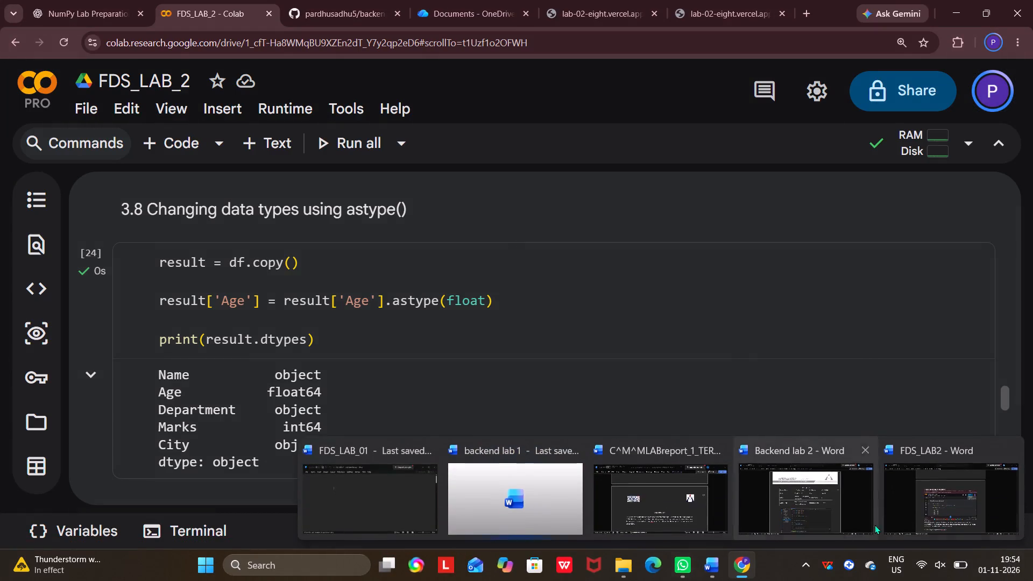
Paste the captured 3.8 screenshot below the 3.8 heading in FDS_LAB2 in Word and add an "Explanation:" label with a new line.
click(971, 507)
key(ctrl+v)
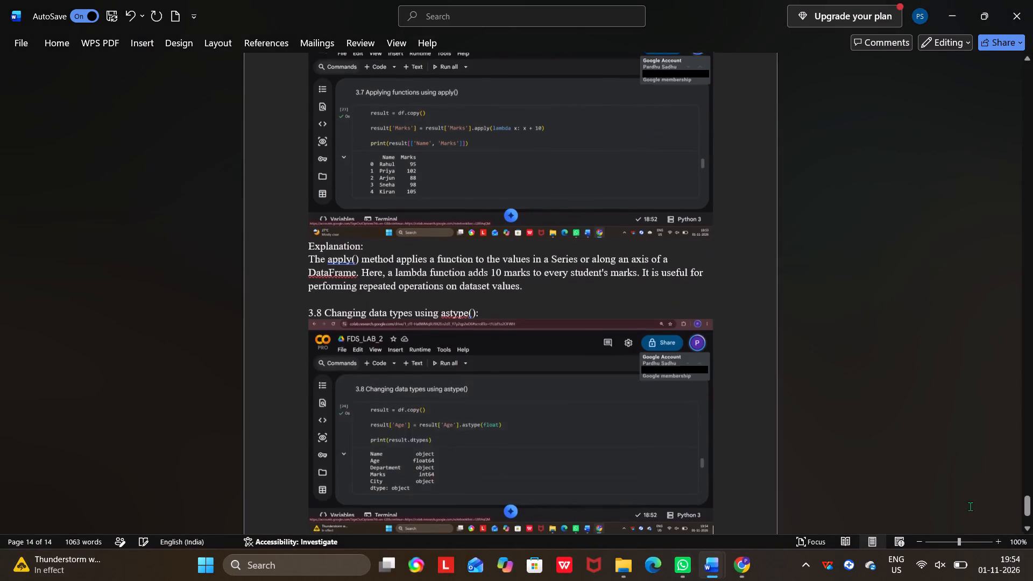
key(Return)
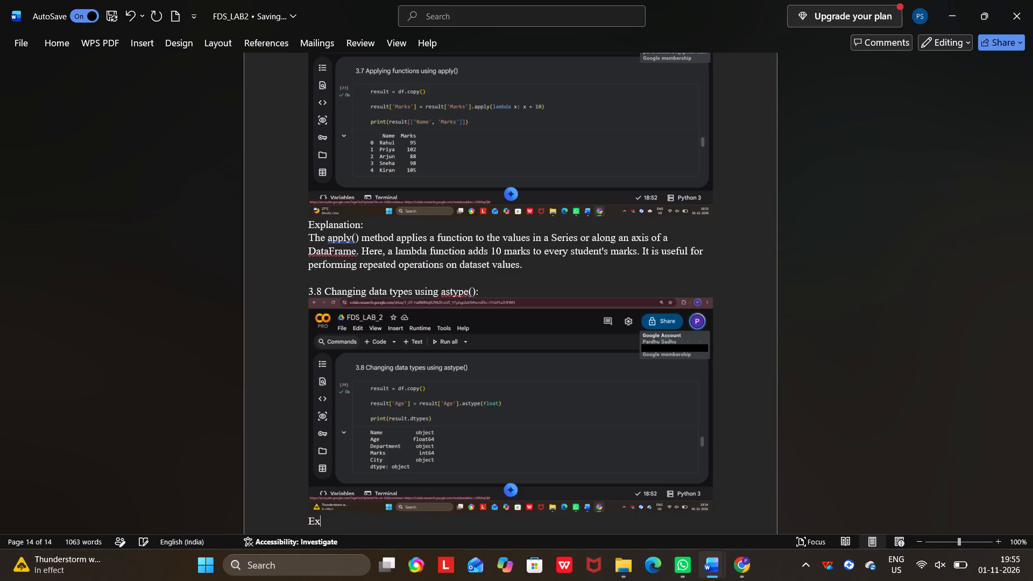
text(planation)
key(shift+colon)
key(Return)
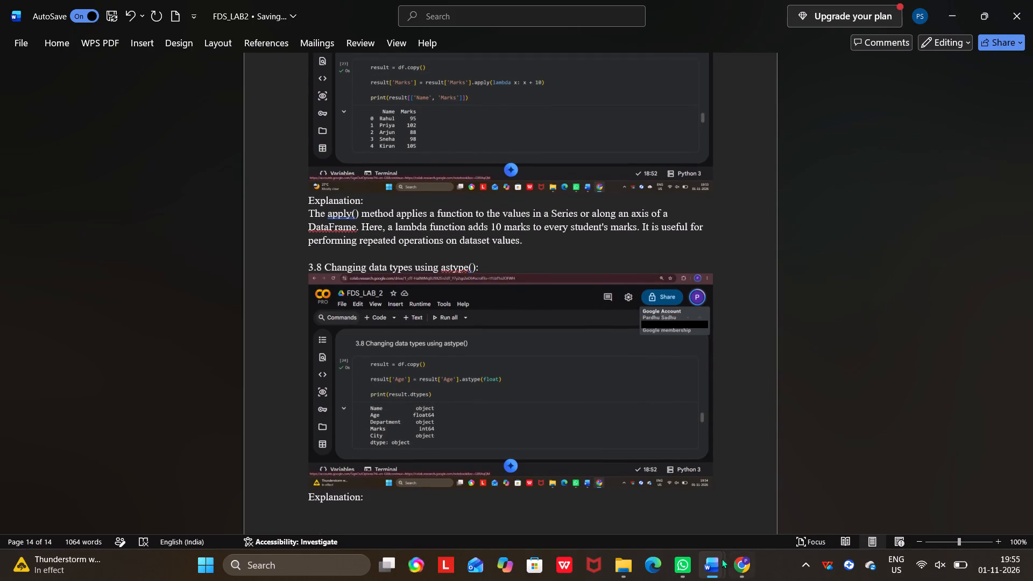
Copy the astype() explanation text from ChatGPT in Chrome, paste it below the 3.8 "Explanation:" label in FDS_LAB2, and add a new line.
click(726, 503)
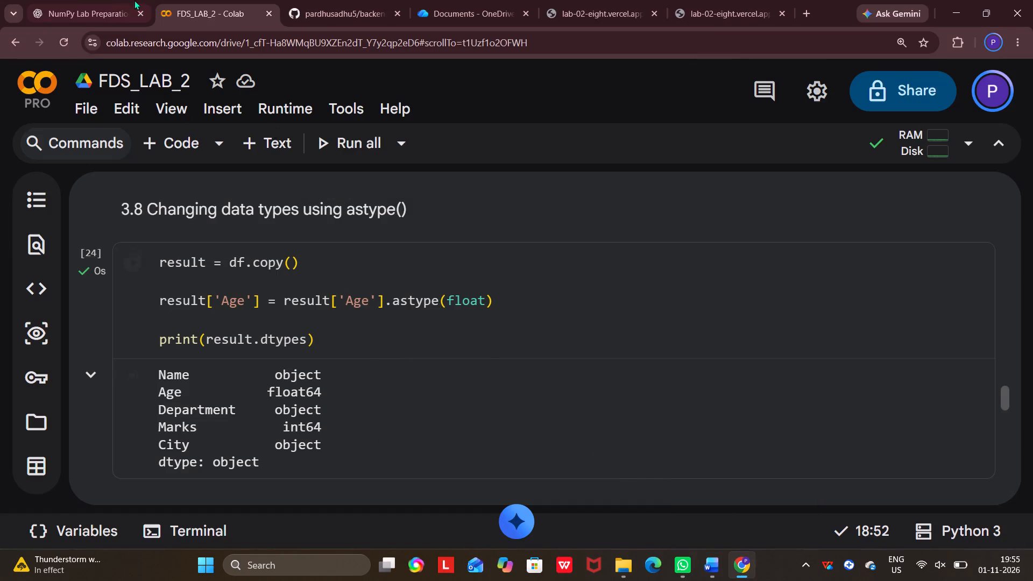
click(71, 0)
scroll(398, 367, down, 4)
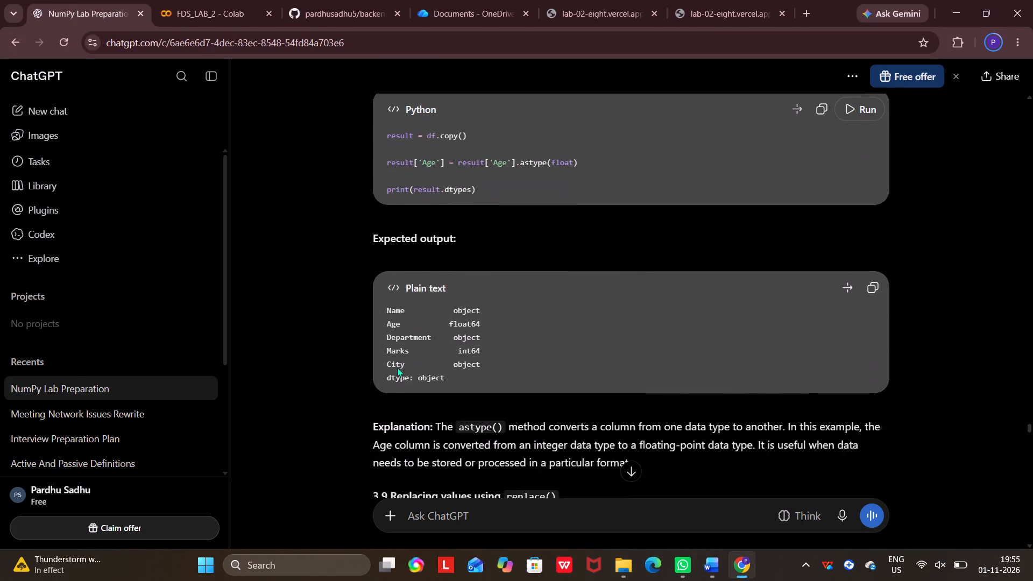
scroll(398, 367, down, 1)
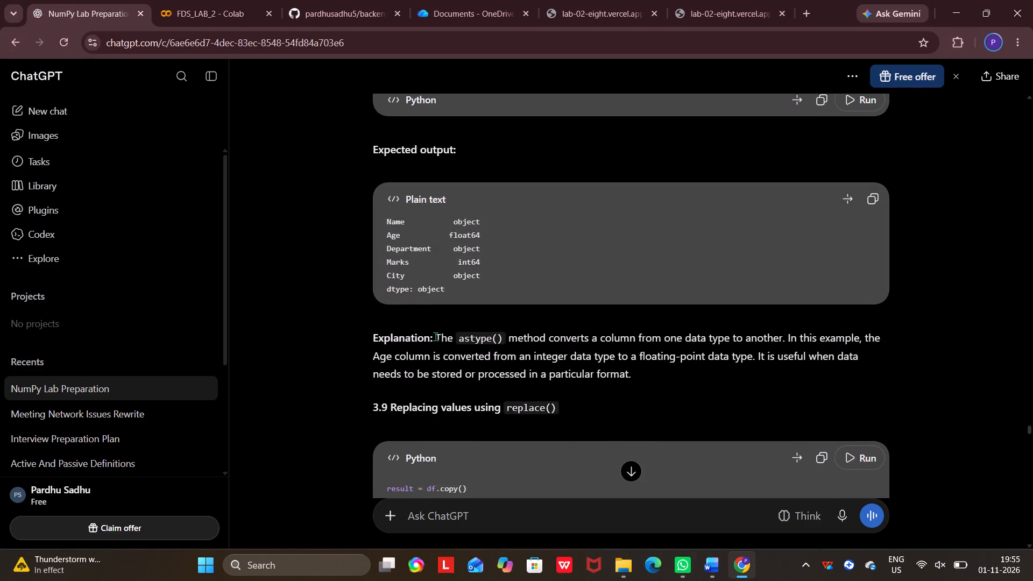
drag(436, 337, 633, 373)
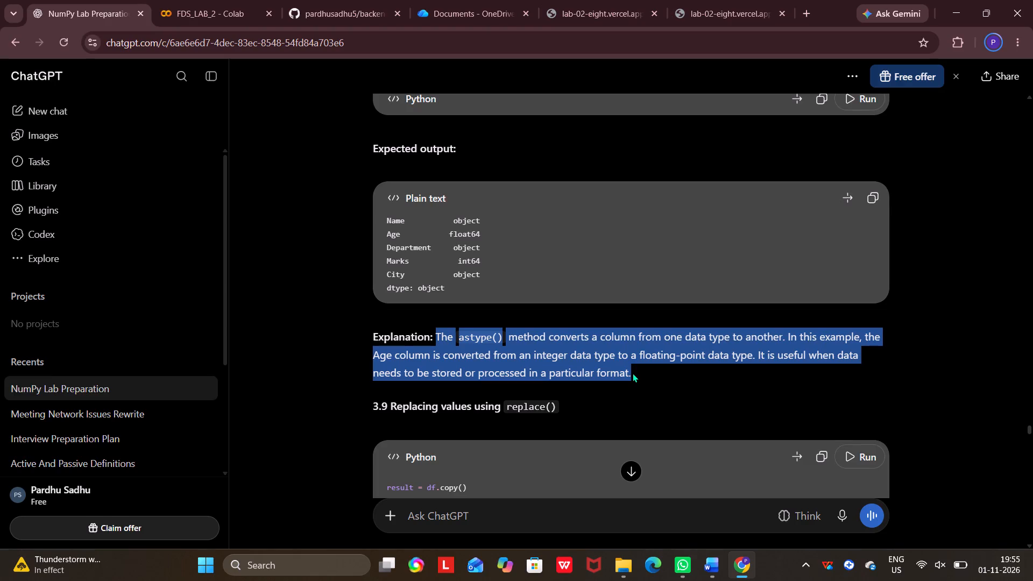
key(ctrl+c)
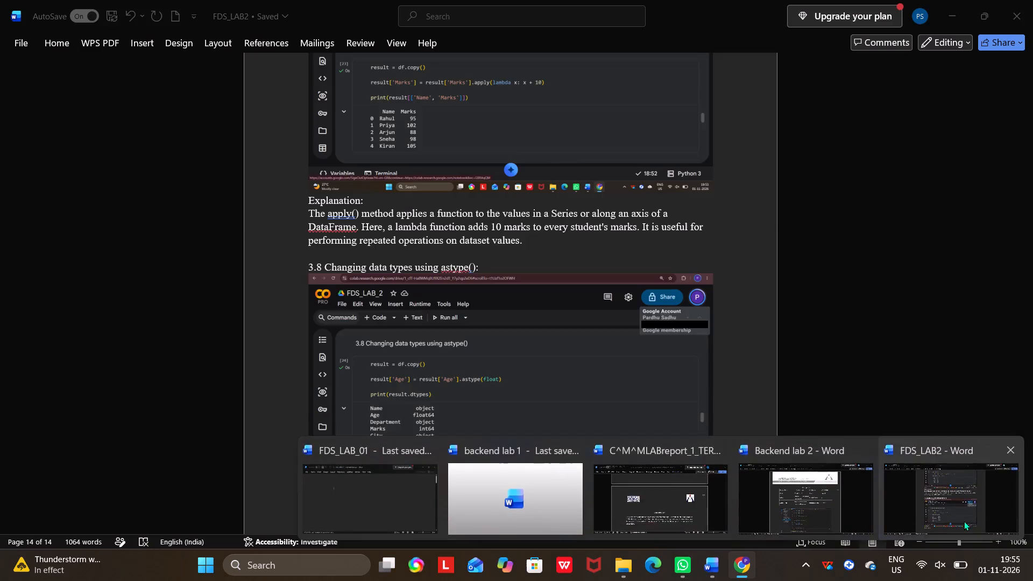
click(964, 521)
key(ctrl+v)
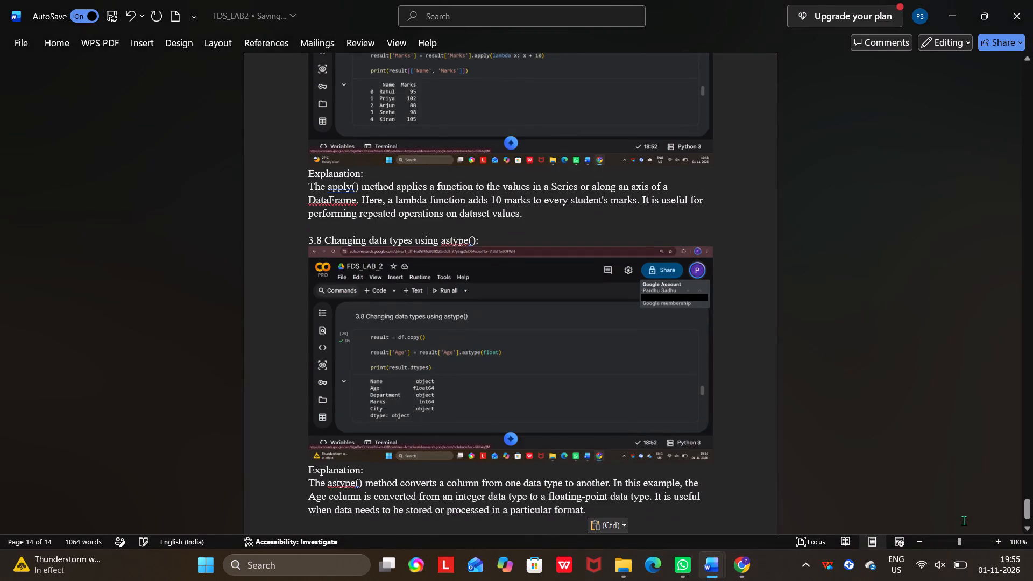
key(Return)
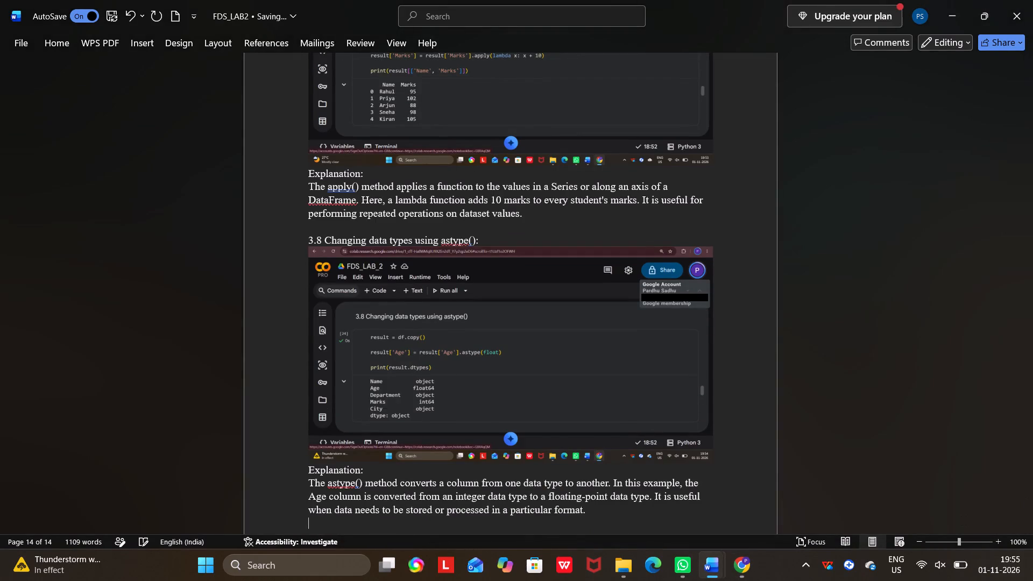
Copy the "3.9 Replacing values using replace()" heading from ChatGPT in Chrome, paste it on a new page in FDS_LAB2, and add a colon and new line.
scroll(964, 521, down, 1)
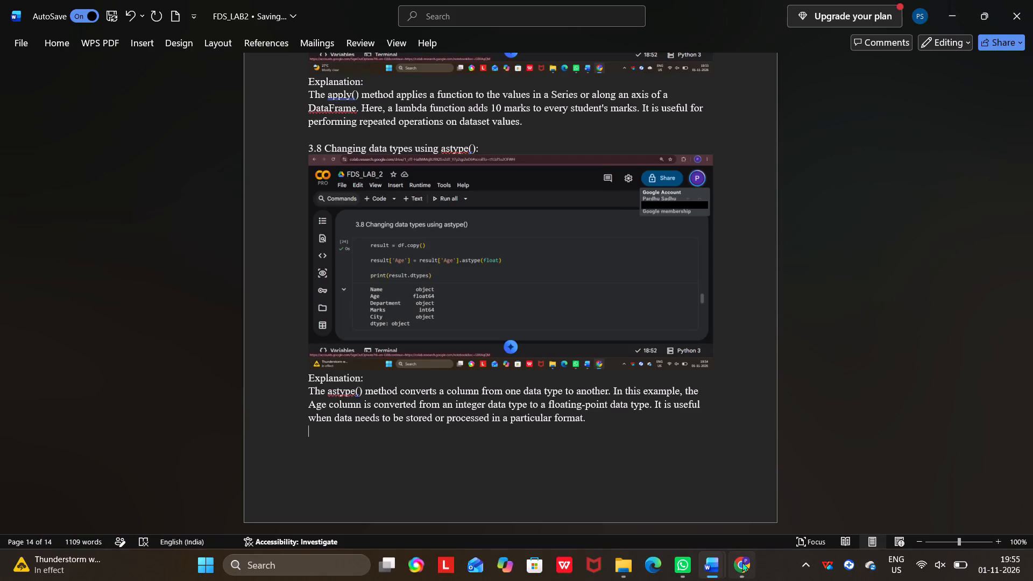
click(758, 495)
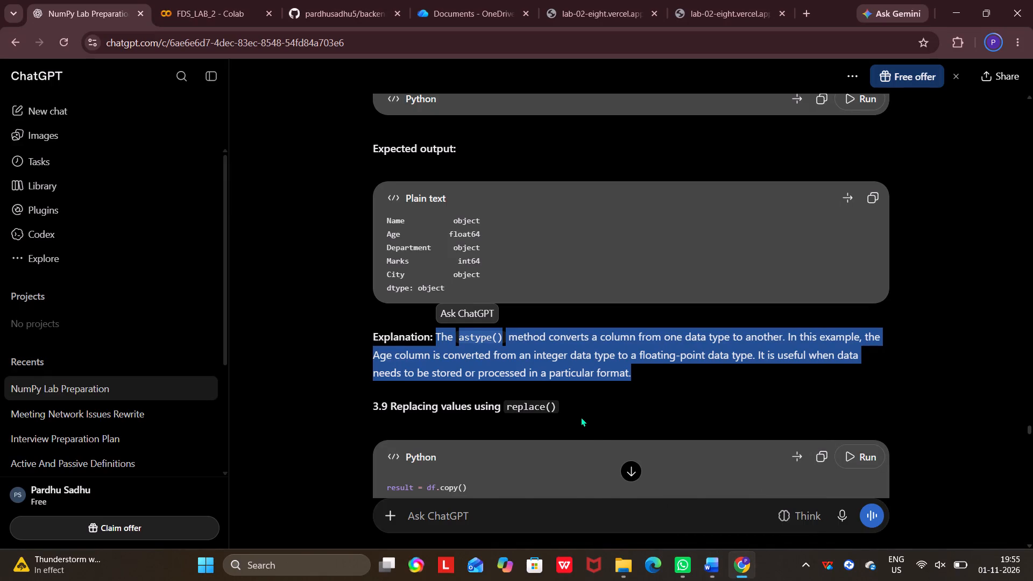
scroll(581, 417, down, 1)
click(584, 384)
scroll(584, 384, down, 1)
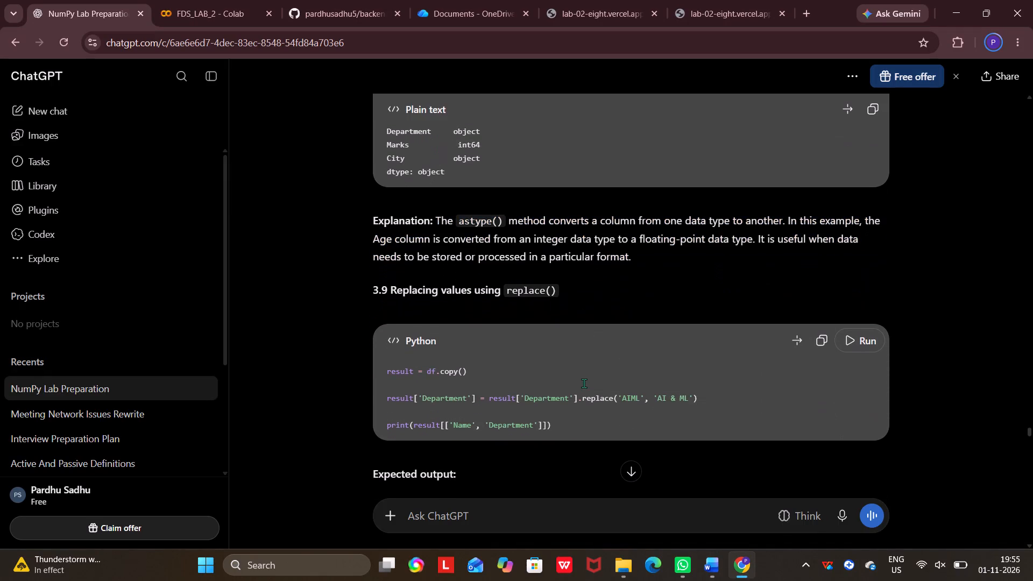
drag(367, 284, 578, 285)
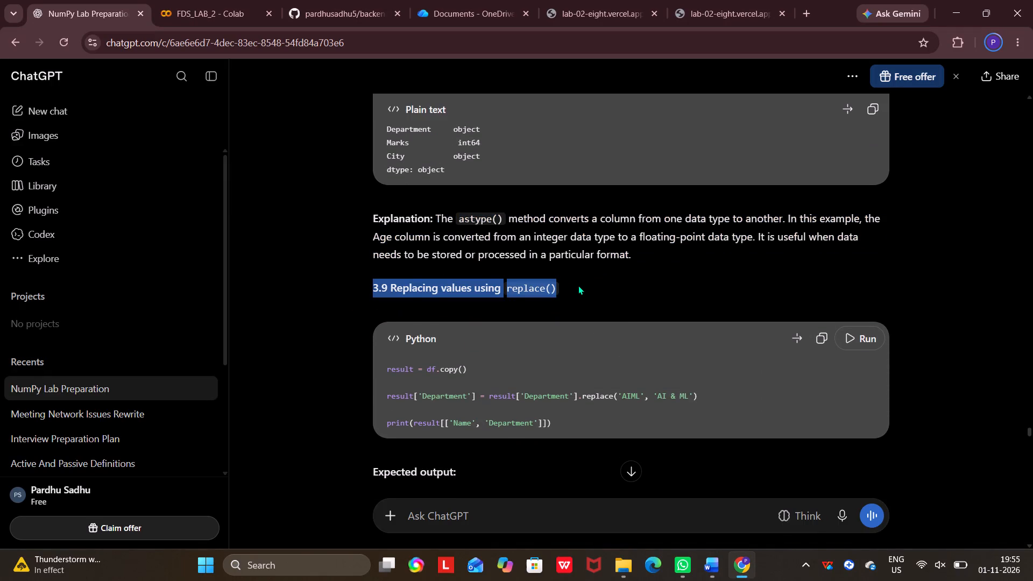
key(ctrl+c)
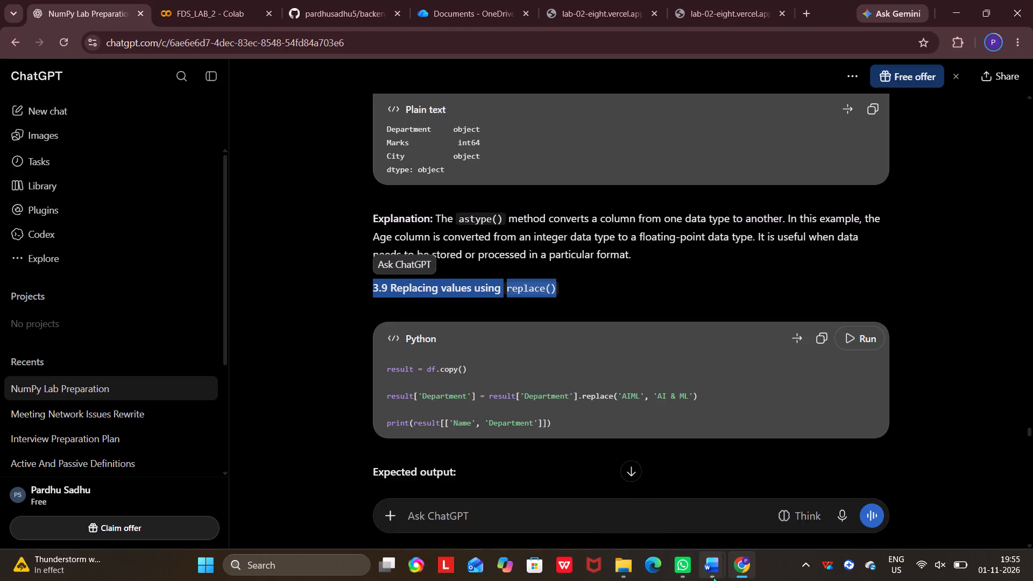
click(949, 516)
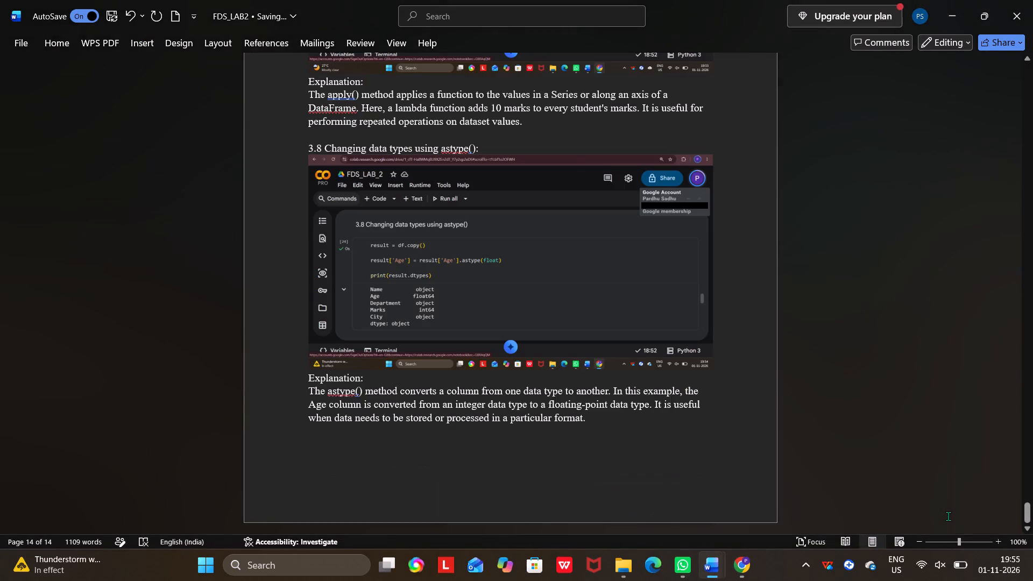
key(Return)
key(Return)
key(Return)
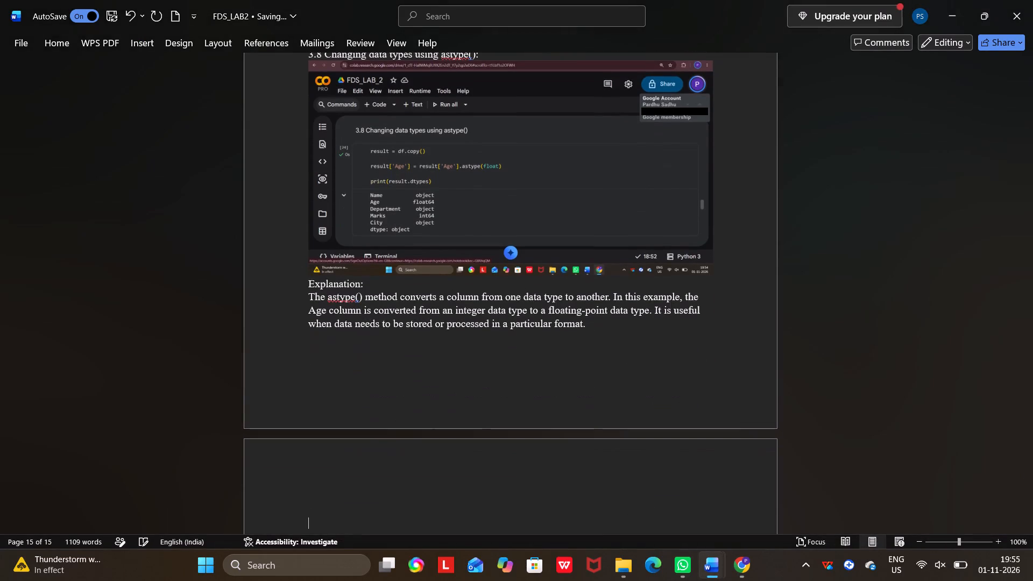
key(BackSpace)
key(BackSpace)
key(Return)
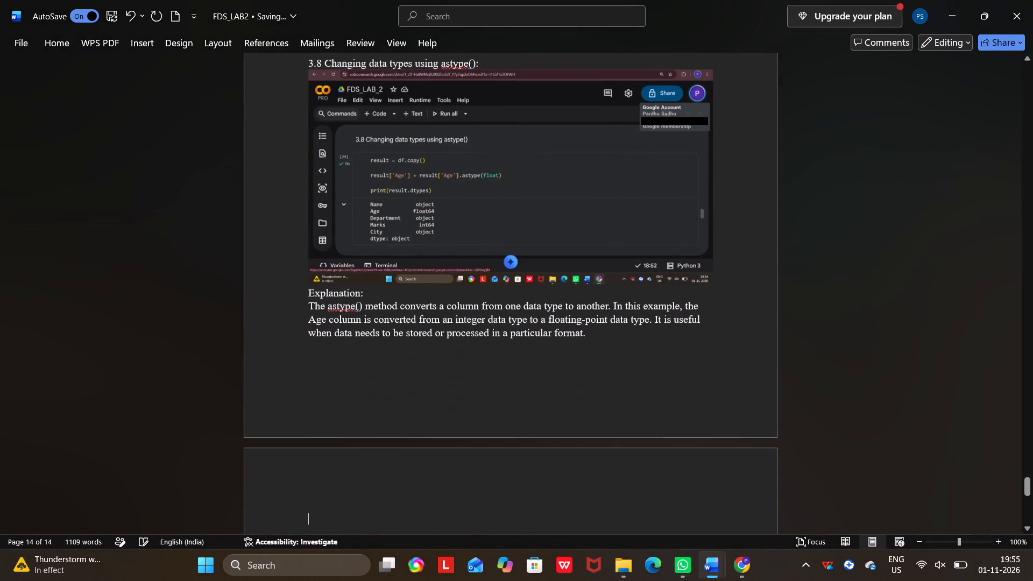
key(ctrl+v)
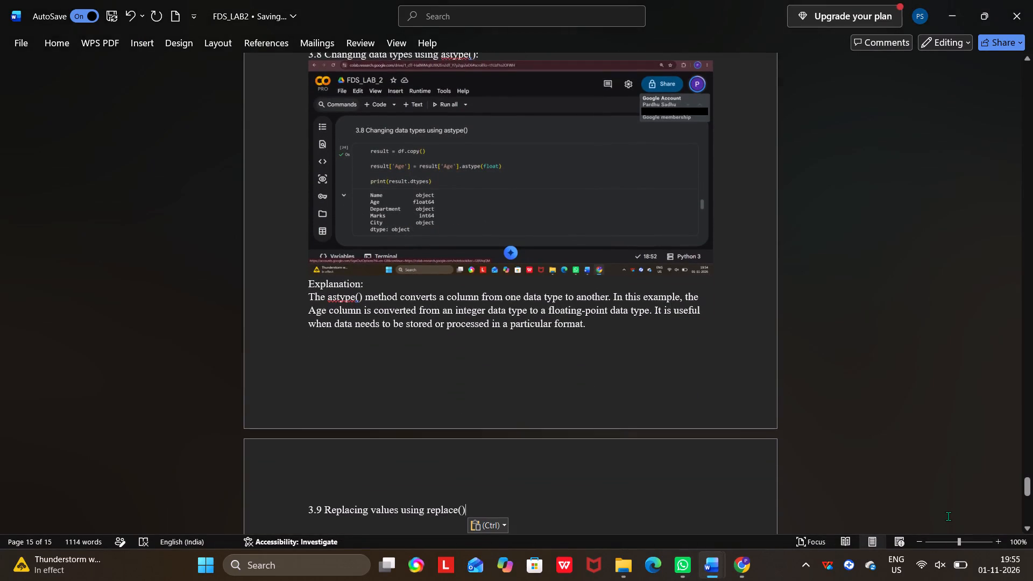
key(shift+colon)
key(Return)
scroll(949, 516, down, 1)
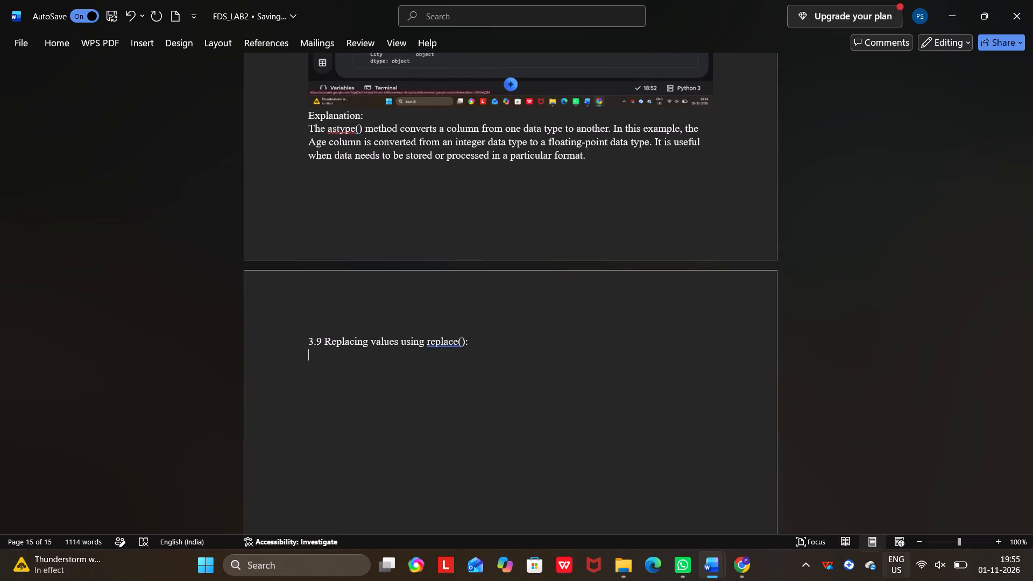
Capture the FDS_LAB_2 Colab notebook in Chrome from the address bar down to the taskbar, showing the 3.9 code, output and account details.
click(751, 485)
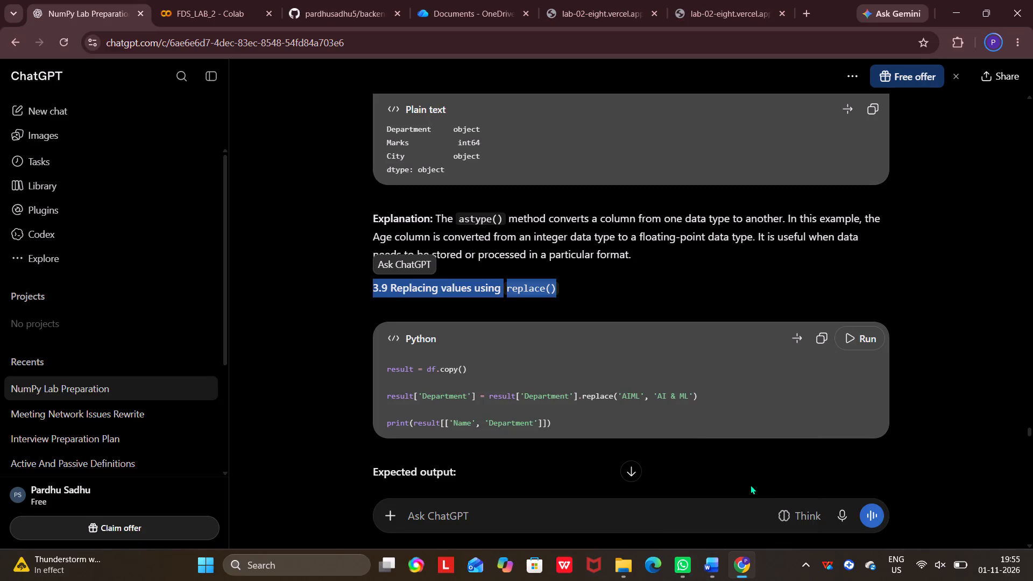
click(172, 0)
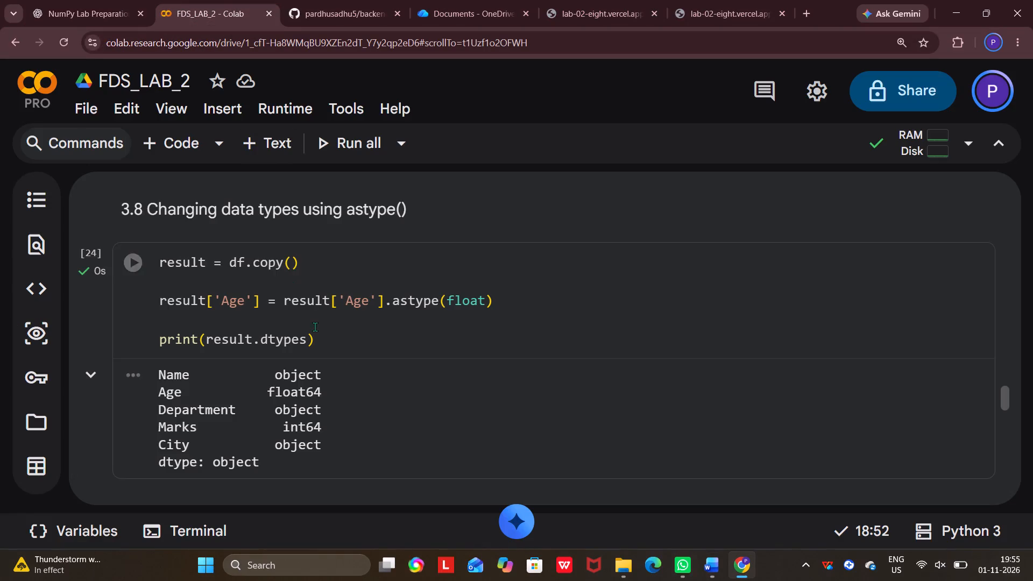
scroll(315, 327, down, 5)
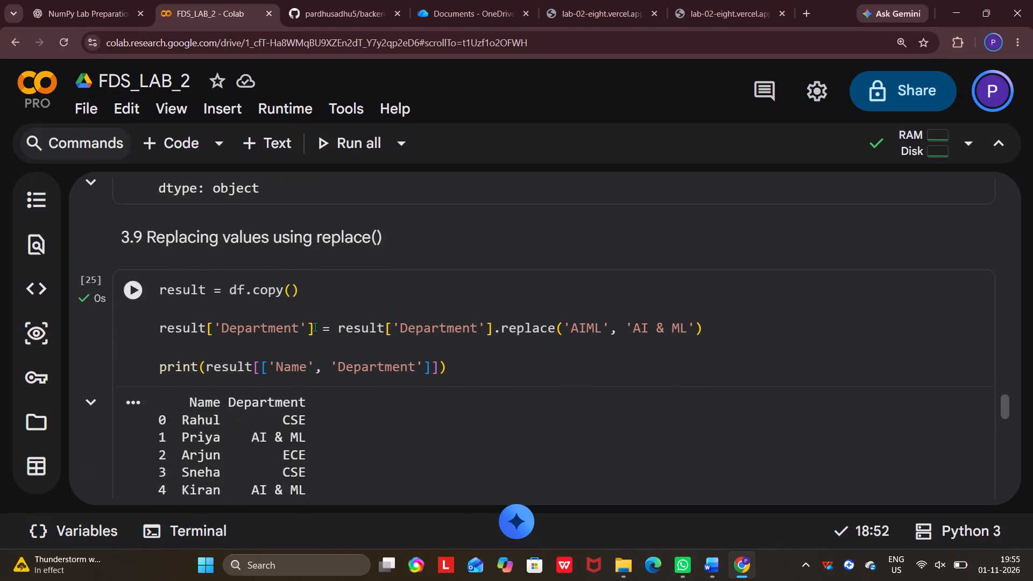
scroll(315, 327, down, 1)
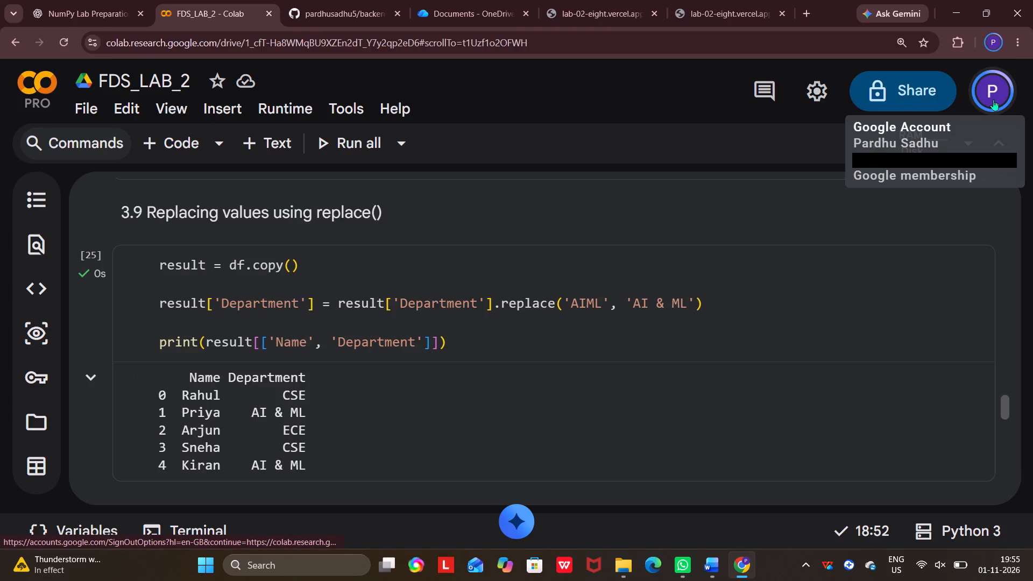
key(shift+super+s)
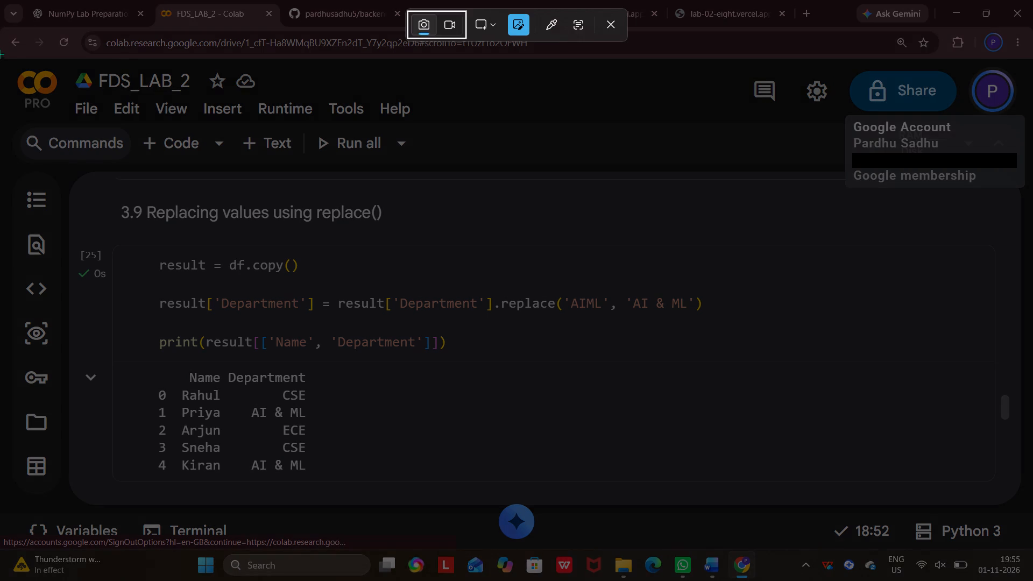
drag(0, 31, 1015, 580)
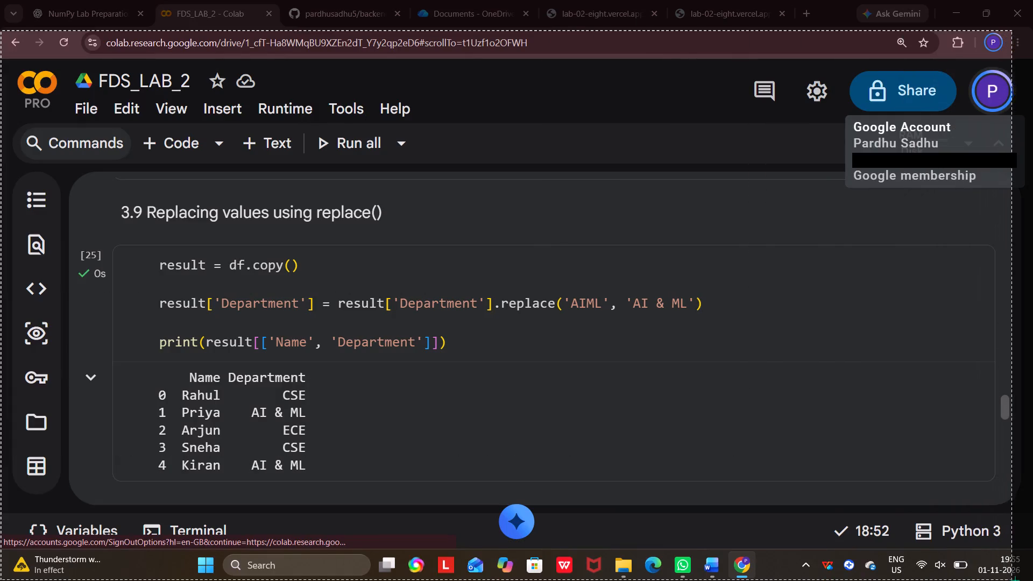
drag(1015, 580, 1031, 580)
click(375, 544)
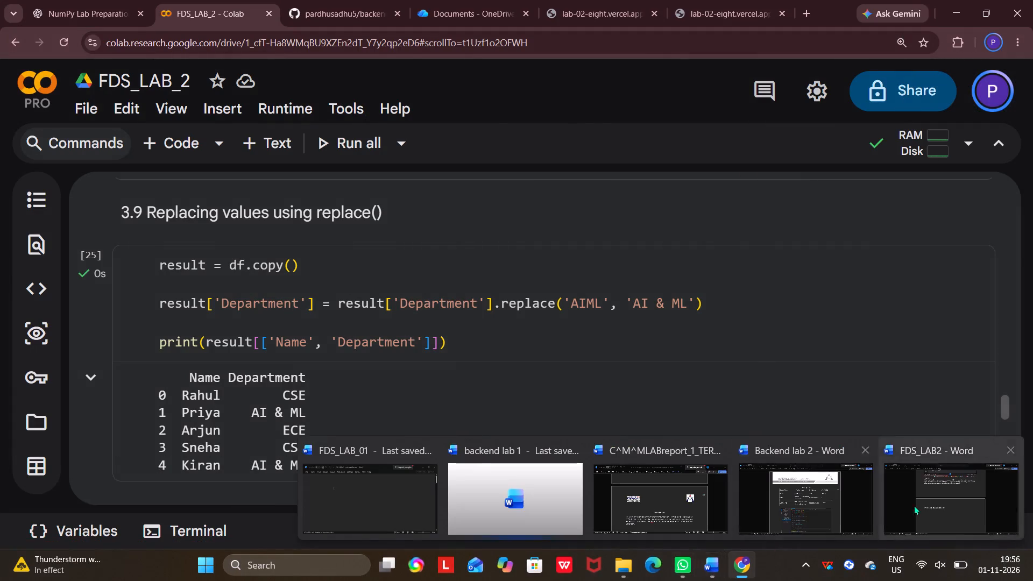
Paste the captured 3.9 screenshot below the 3.9 heading in FDS_LAB2 in Word and add an "Explanation:" label with a new line.
click(924, 502)
key(ctrl+v)
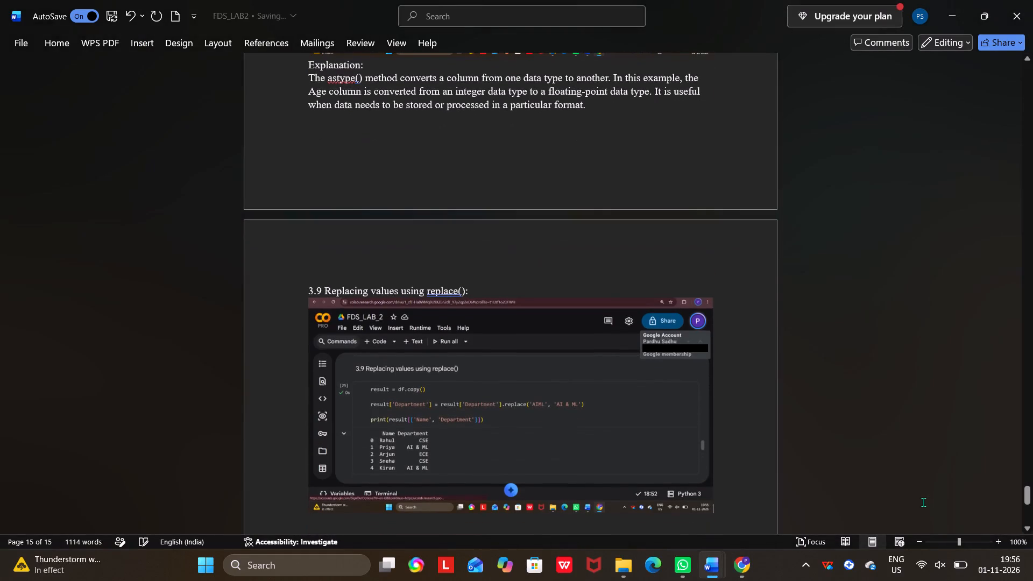
key(Return)
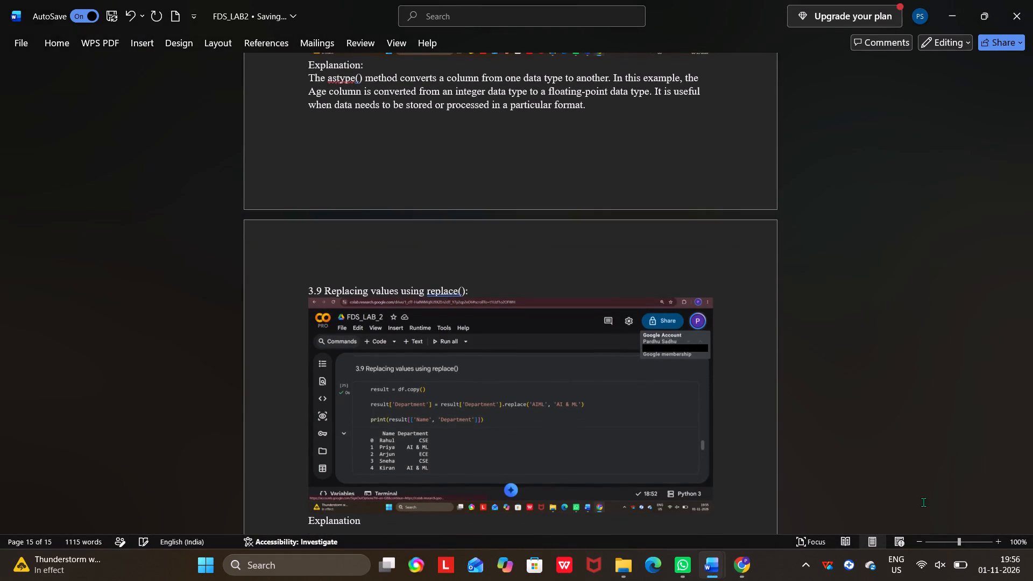
key(shift+colon)
key(Return)
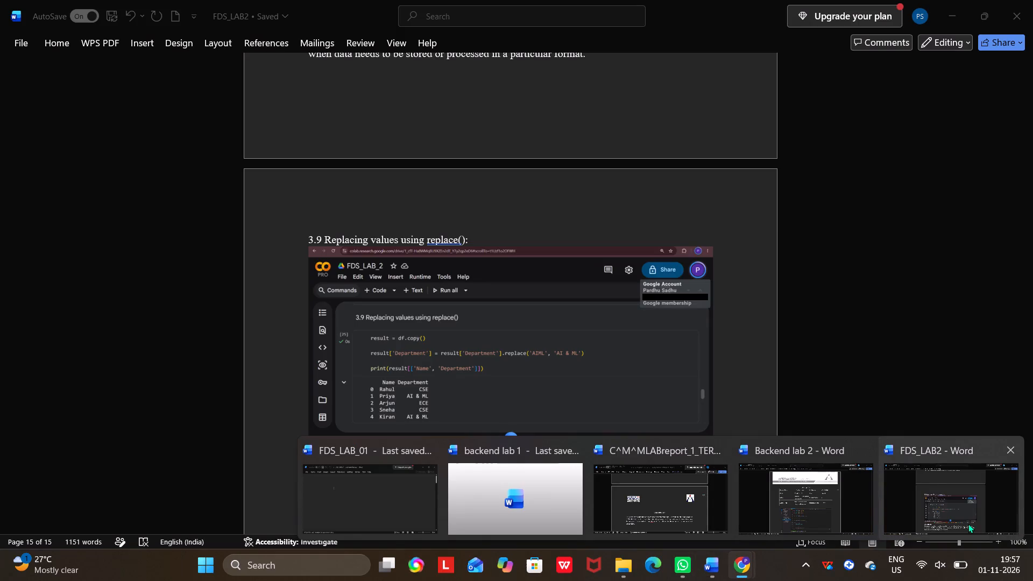
click(968, 523)
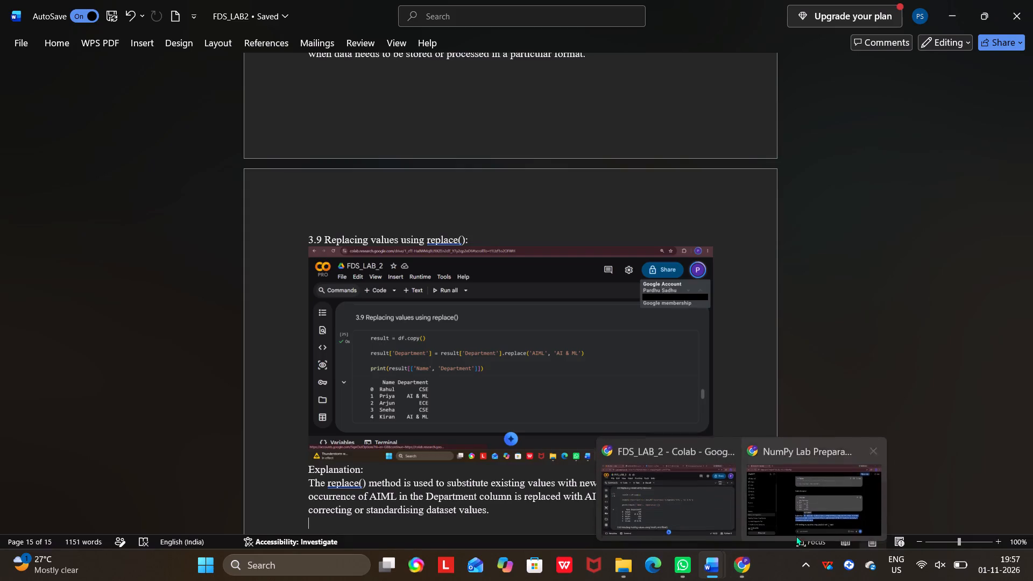
click(839, 511)
scroll(738, 435, down, 1)
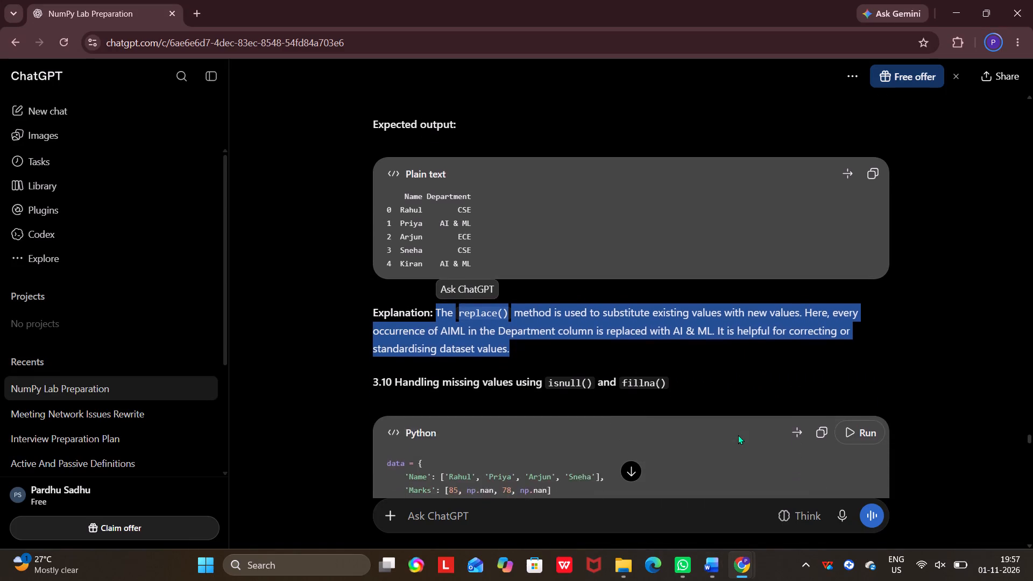
scroll(738, 435, down, 1)
drag(365, 344, 661, 348)
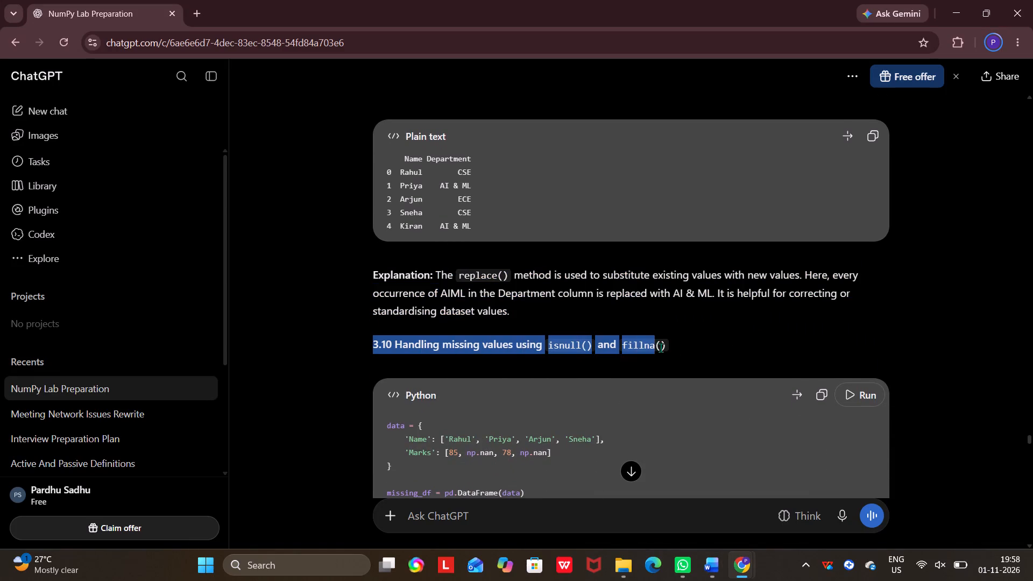
drag(661, 348, 673, 348)
key(ctrl+c)
click(930, 502)
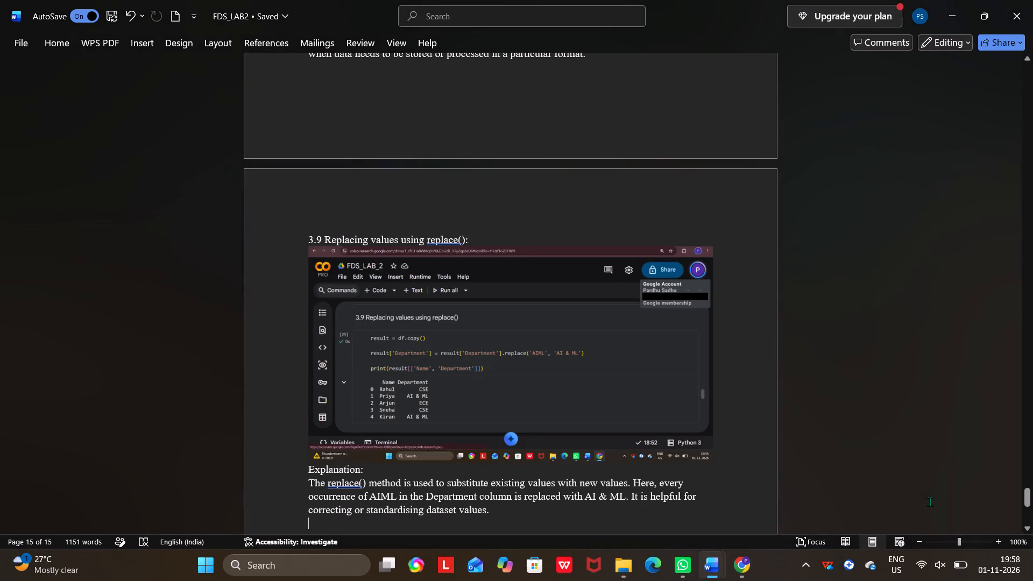
key(Return)
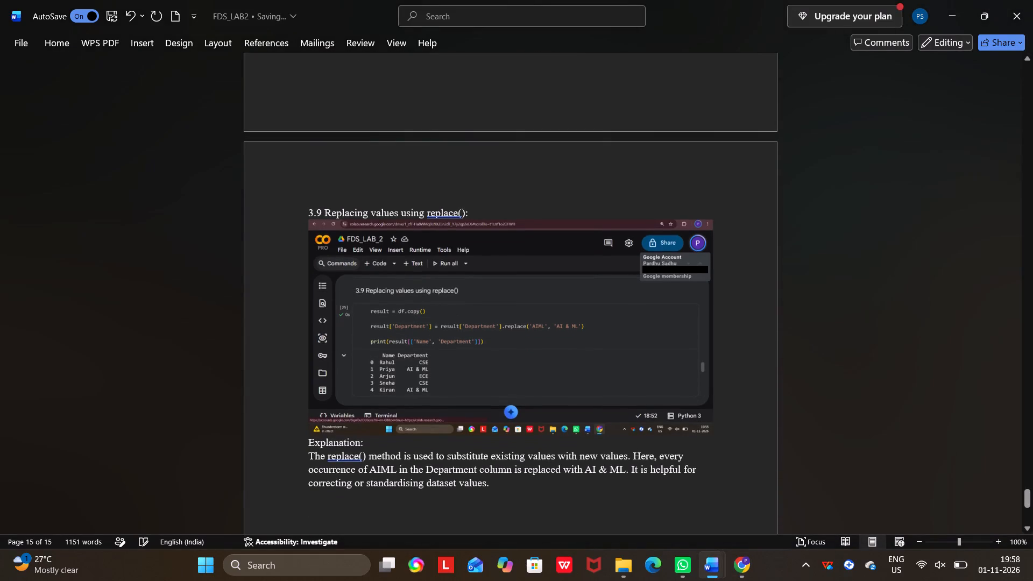
key(ctrl+v)
key(shift+colon)
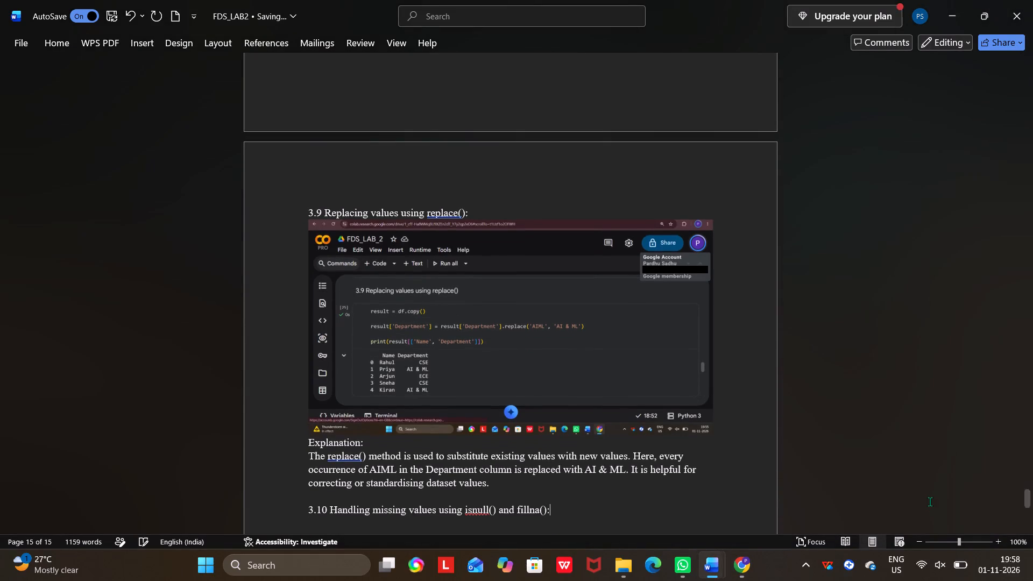
key(Return)
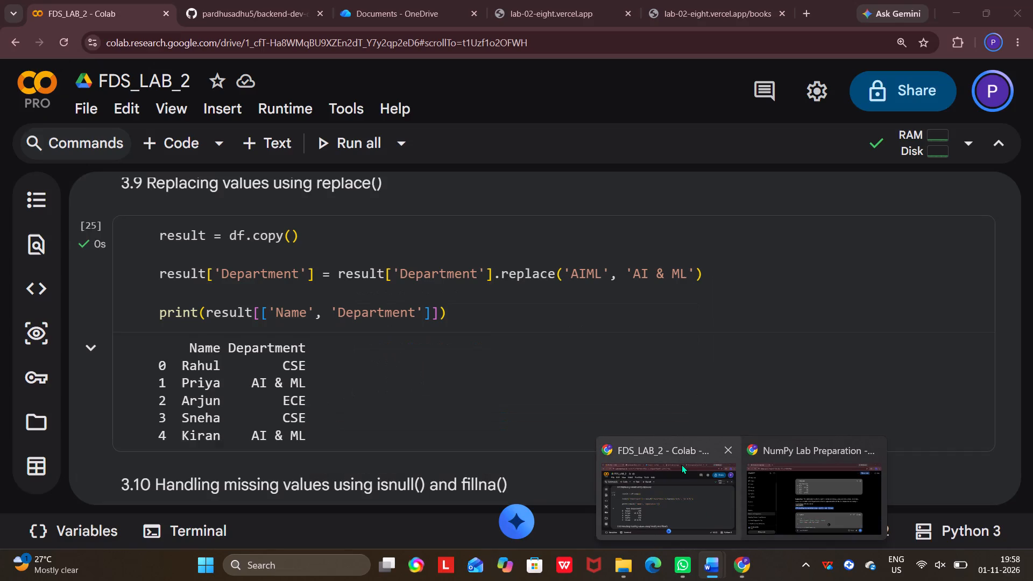
click(682, 464)
scroll(633, 402, down, 1)
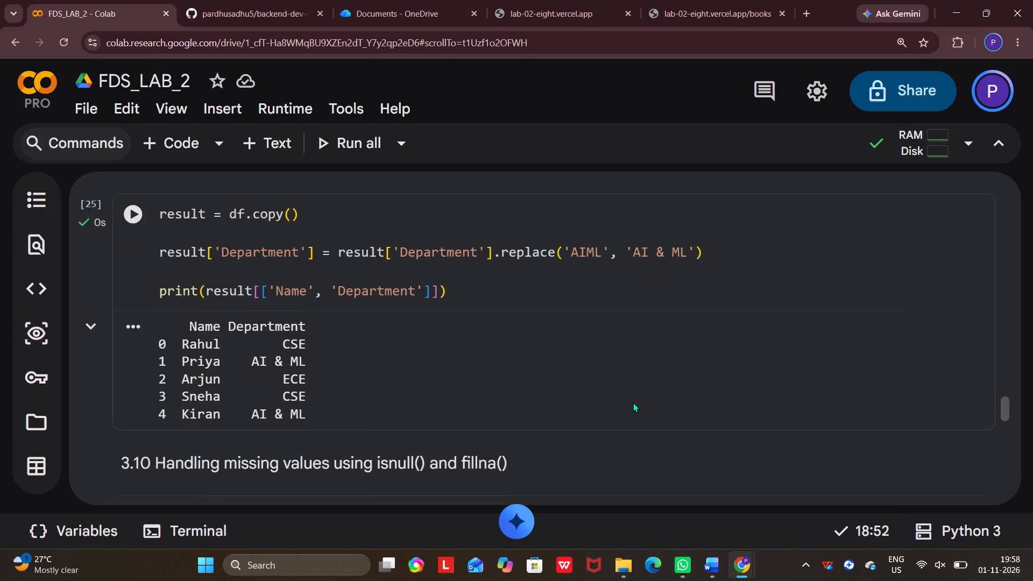
scroll(633, 402, down, 2)
scroll(633, 402, up, 1)
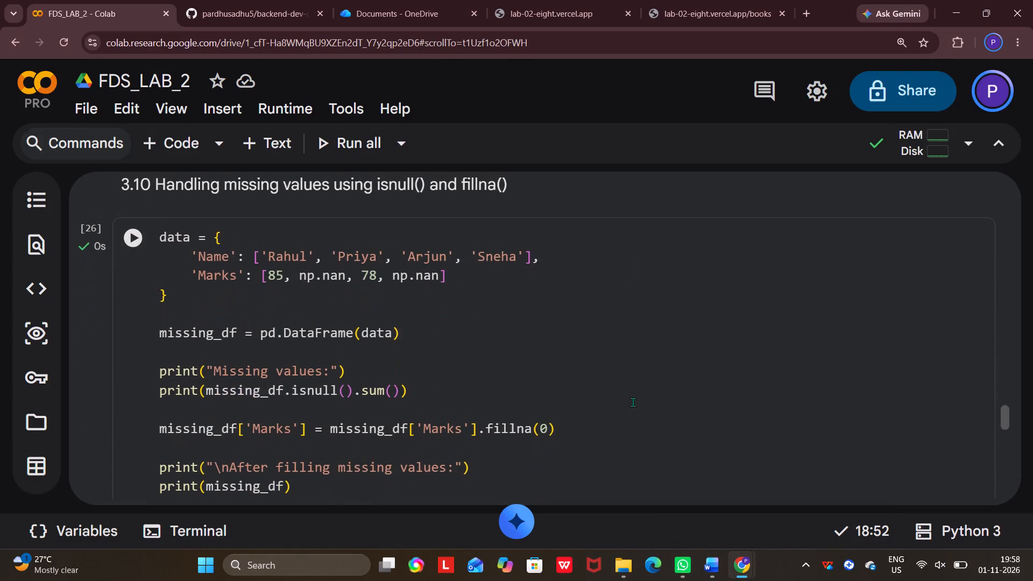
key(ctrl+minus)
scroll(633, 402, down, 2)
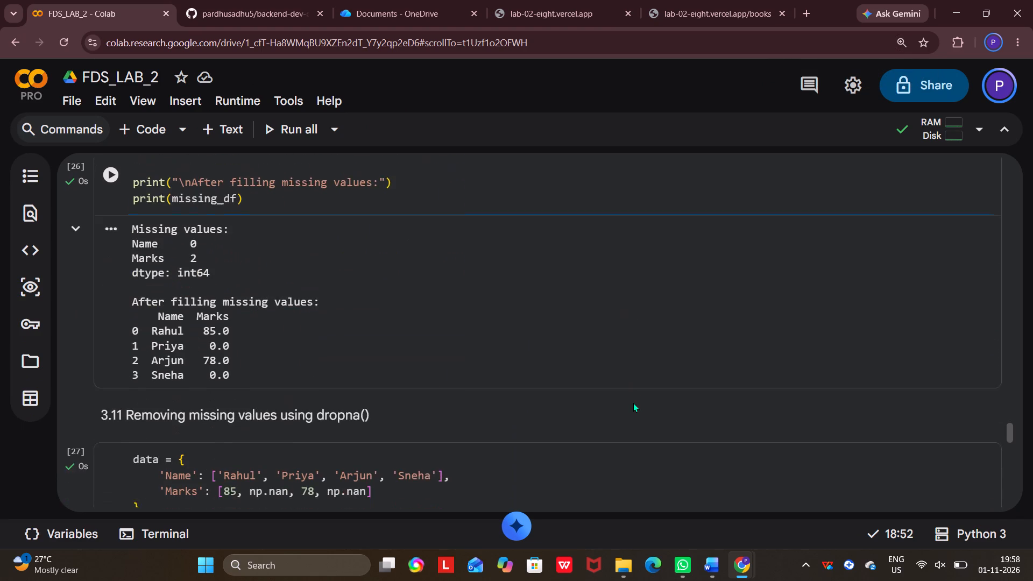
scroll(633, 402, up, 2)
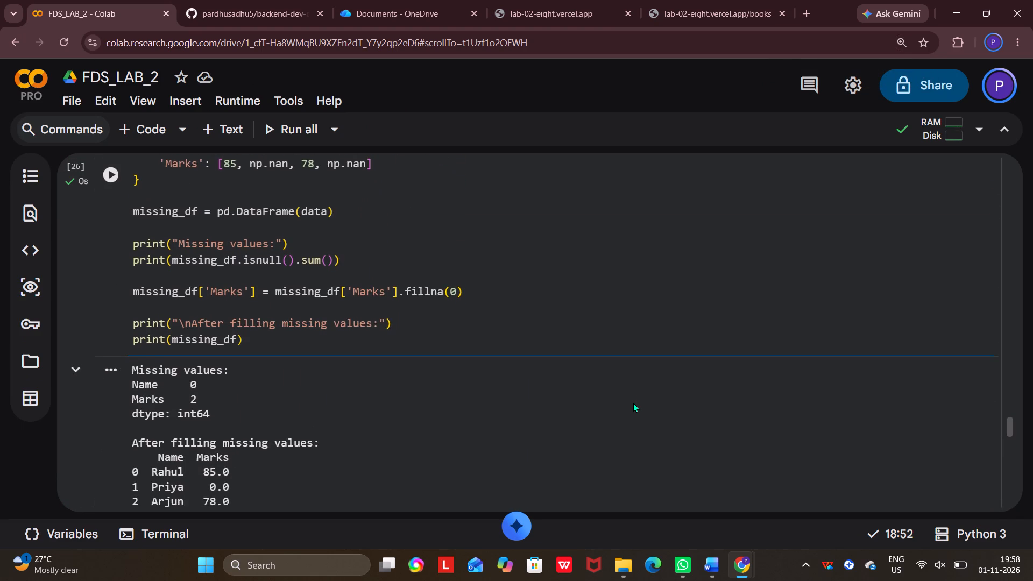
scroll(633, 402, up, 1)
key(ctrl+minus)
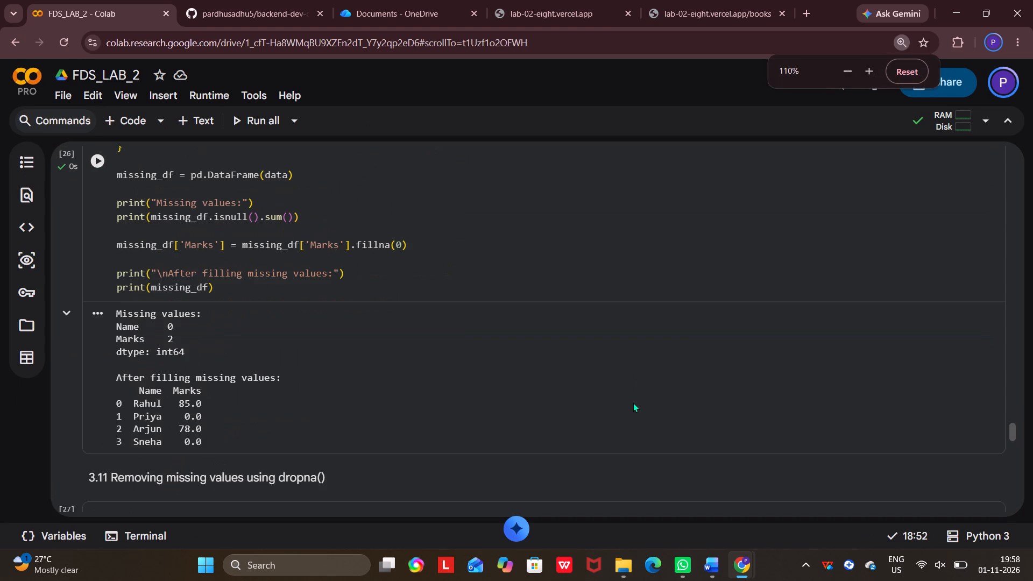
scroll(633, 402, up, 1)
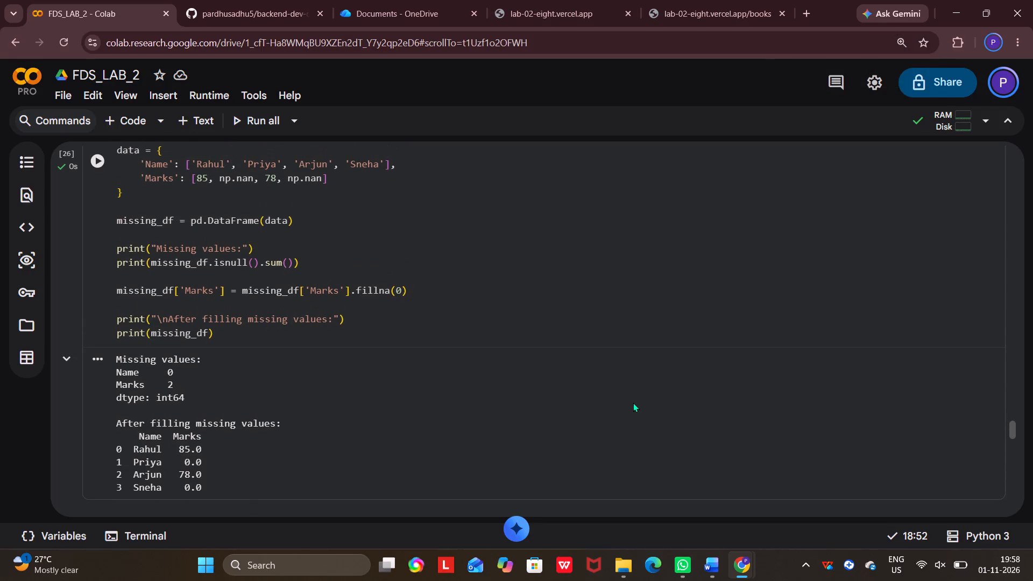
scroll(633, 402, up, 2)
scroll(633, 402, down, 1)
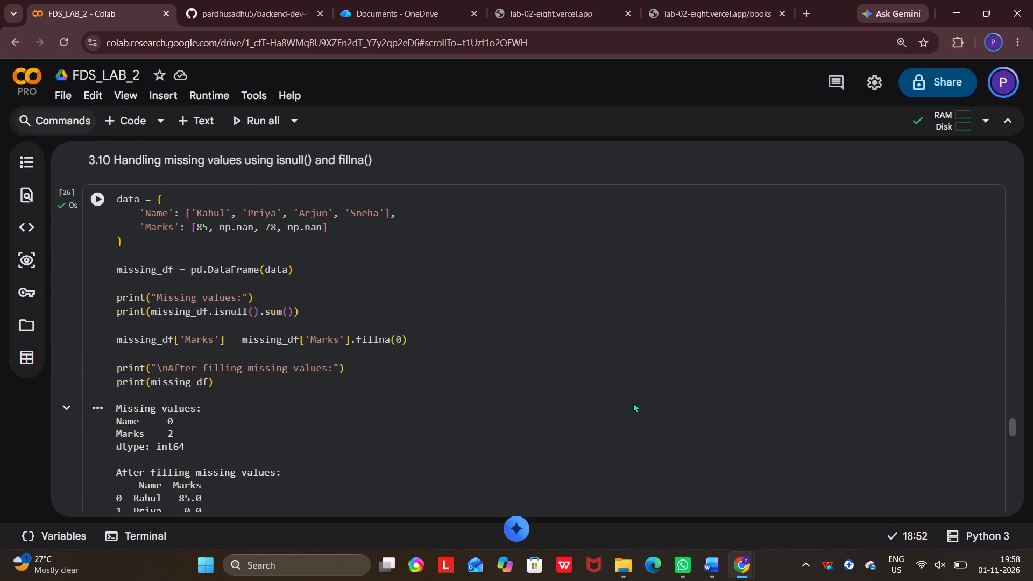
key(ctrl+minus)
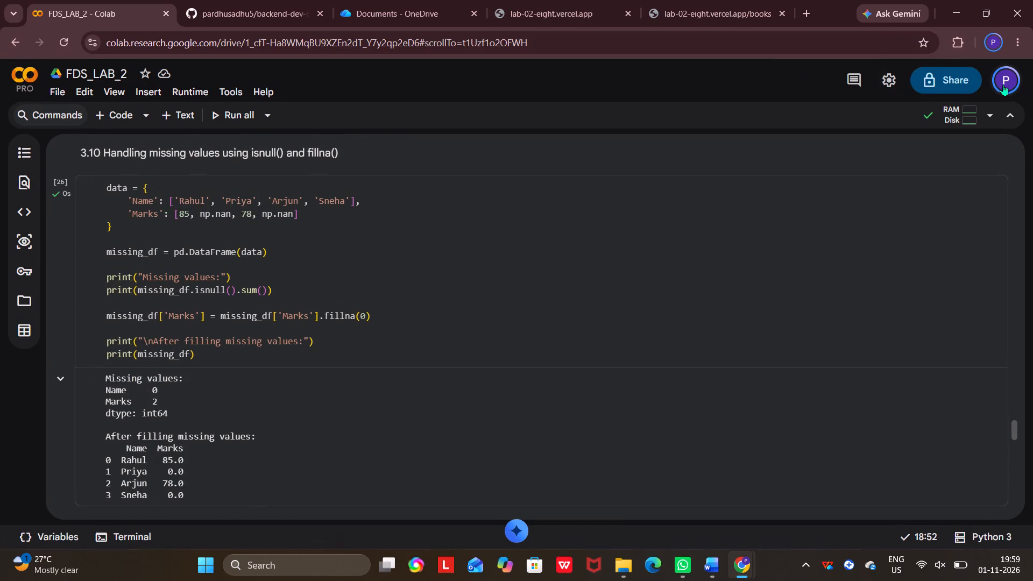
key(shift+super+s)
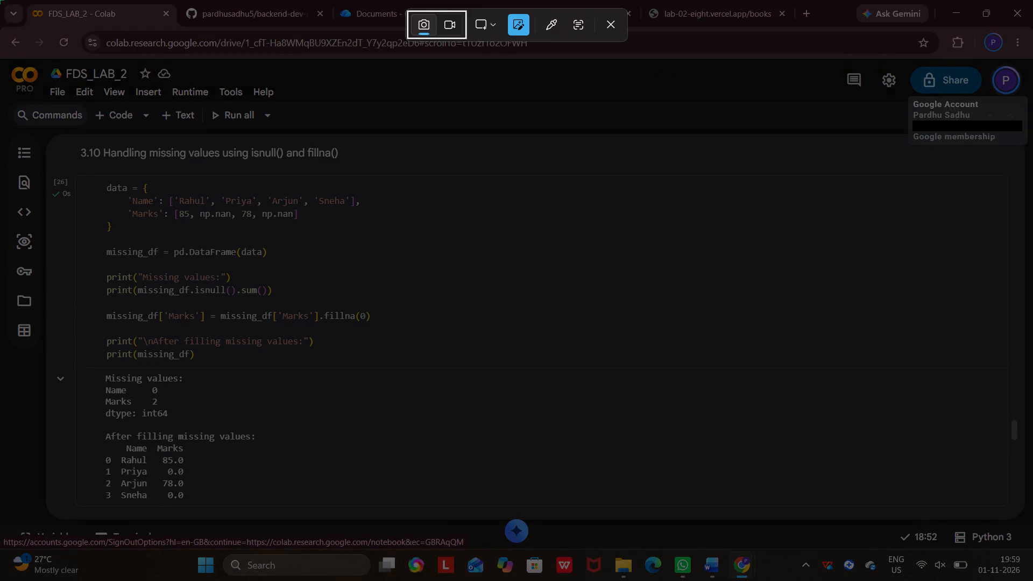
drag(0, 0, 1031, 580)
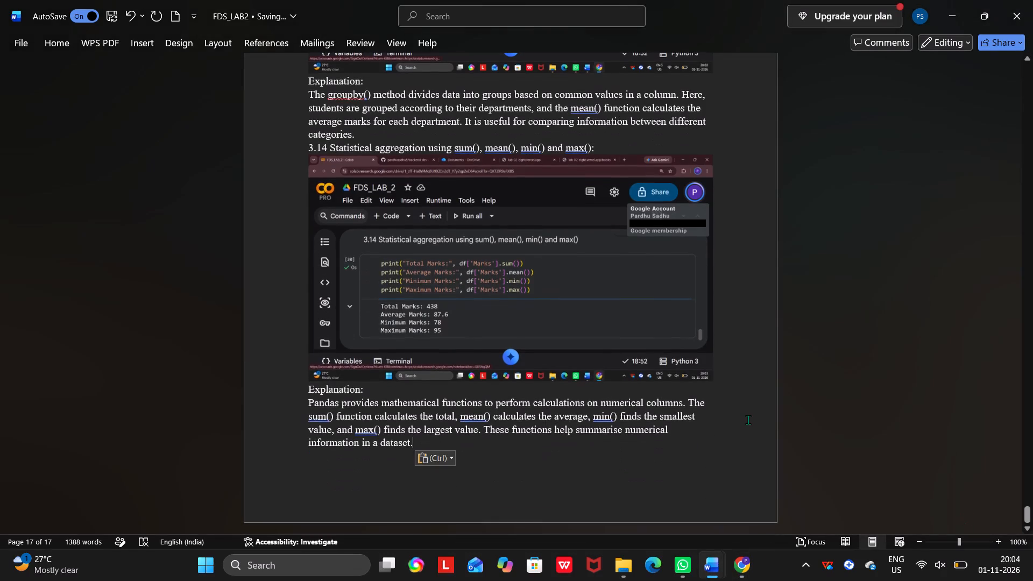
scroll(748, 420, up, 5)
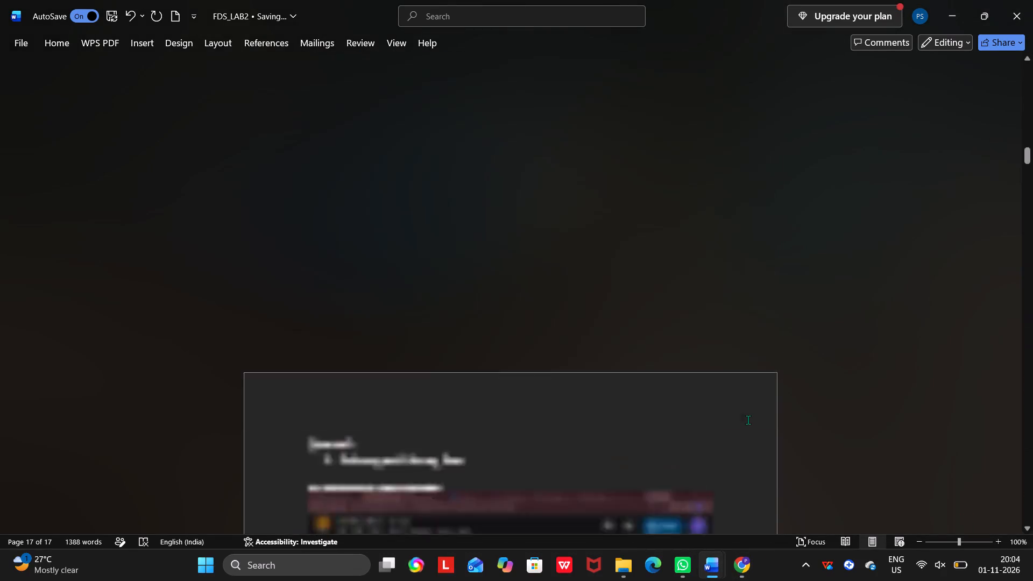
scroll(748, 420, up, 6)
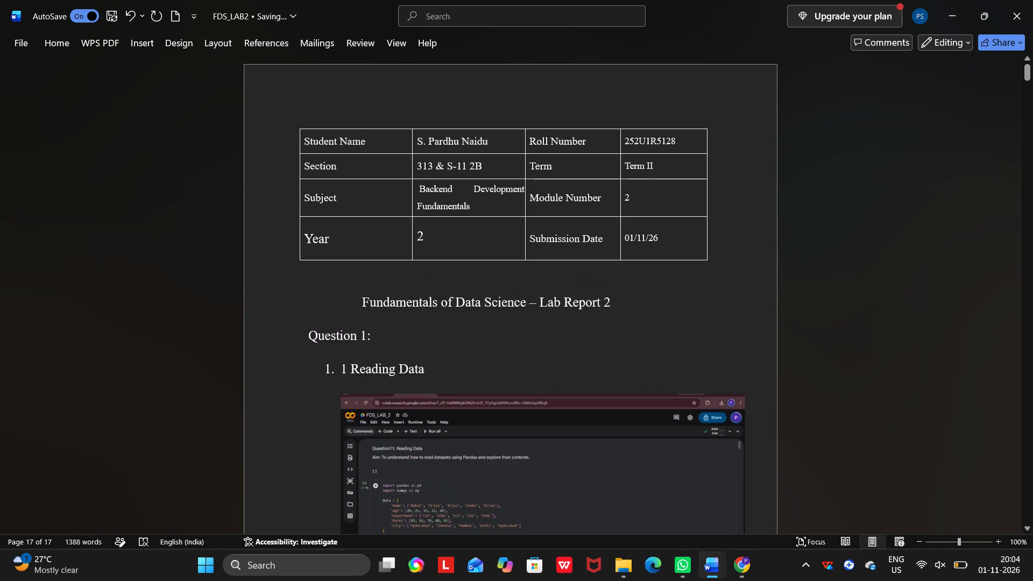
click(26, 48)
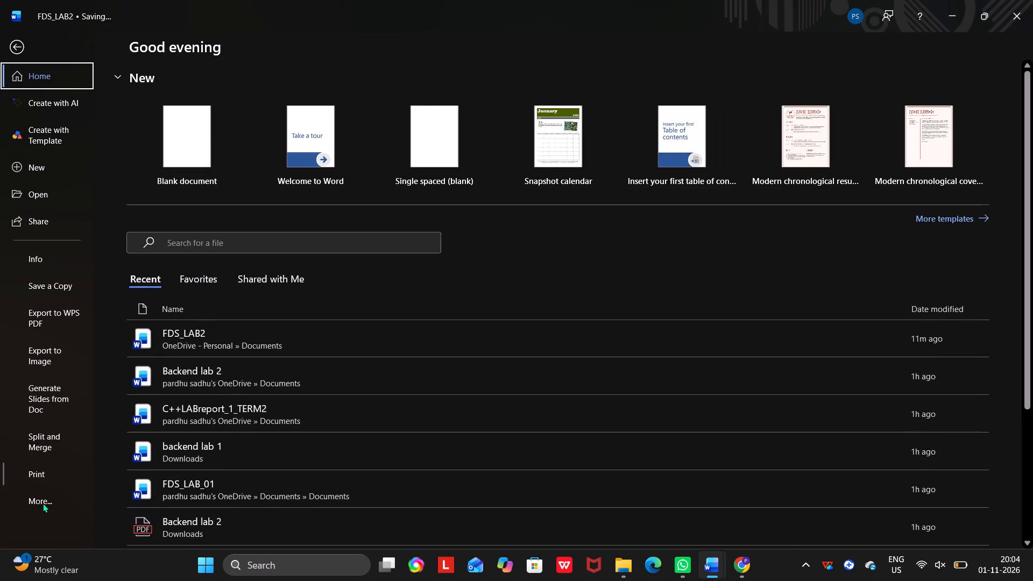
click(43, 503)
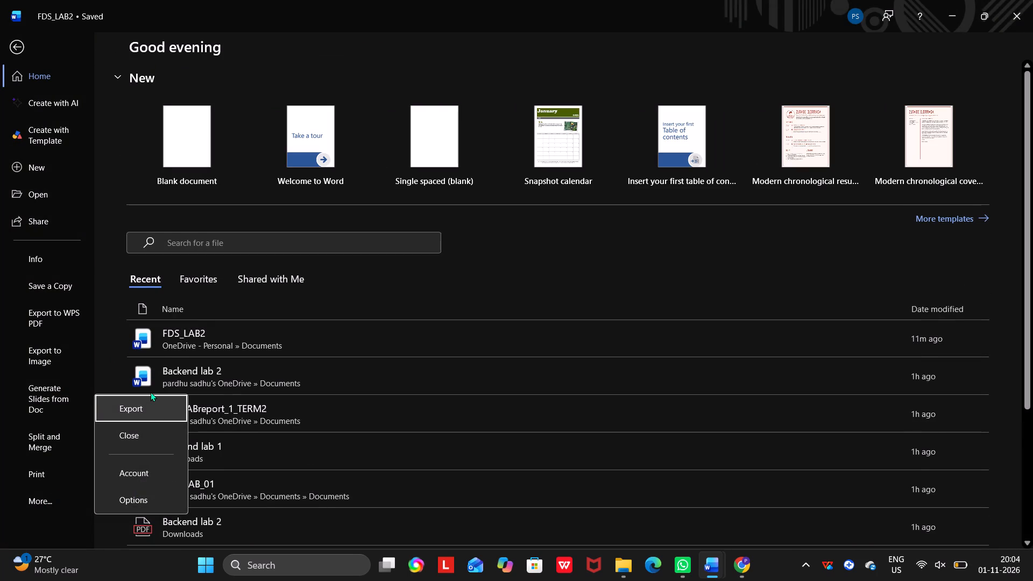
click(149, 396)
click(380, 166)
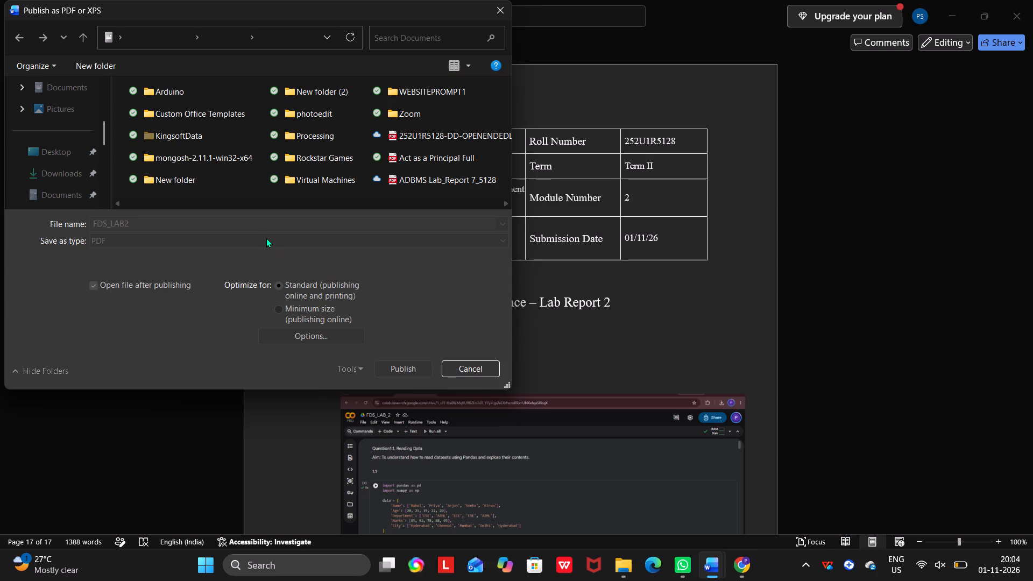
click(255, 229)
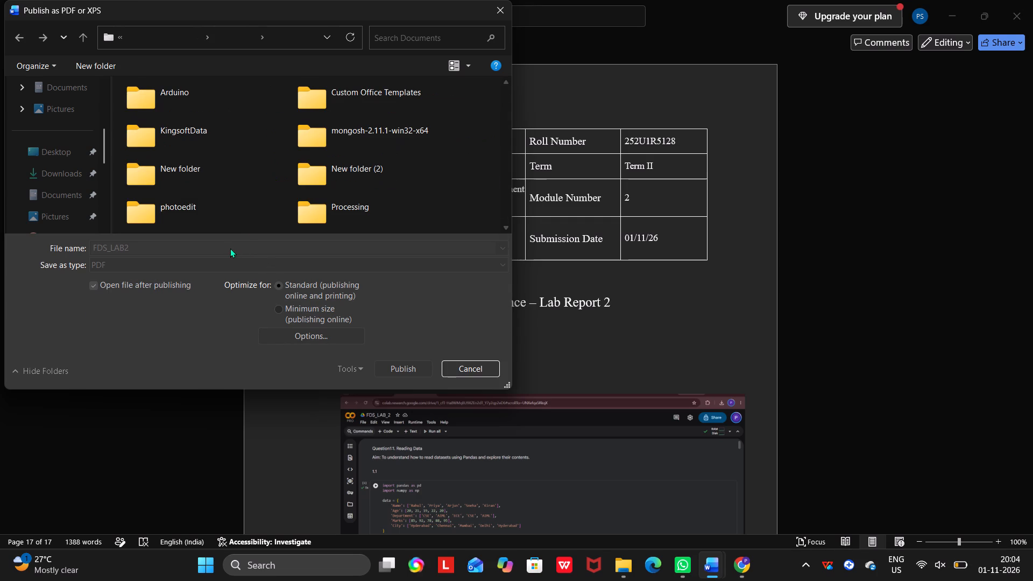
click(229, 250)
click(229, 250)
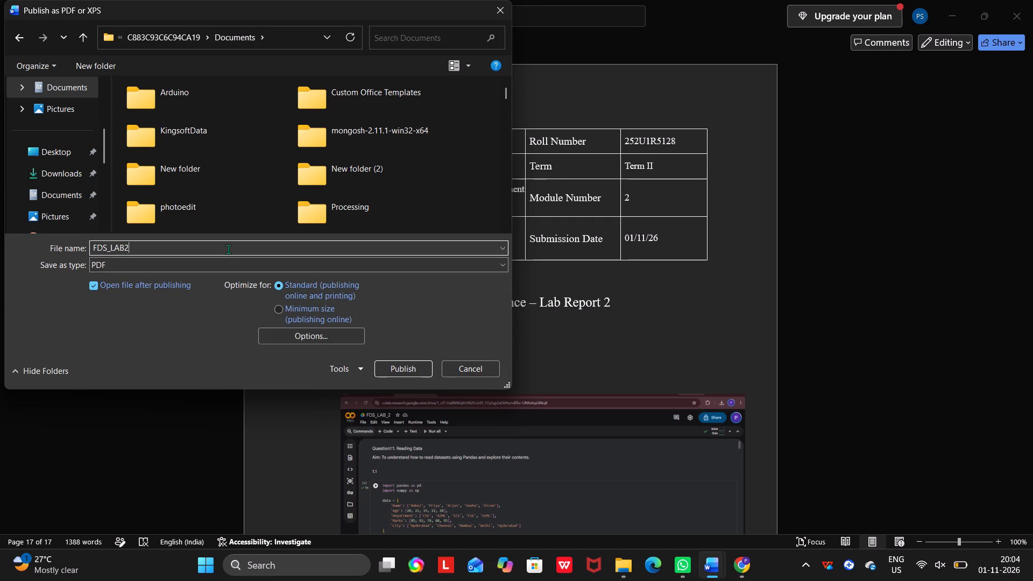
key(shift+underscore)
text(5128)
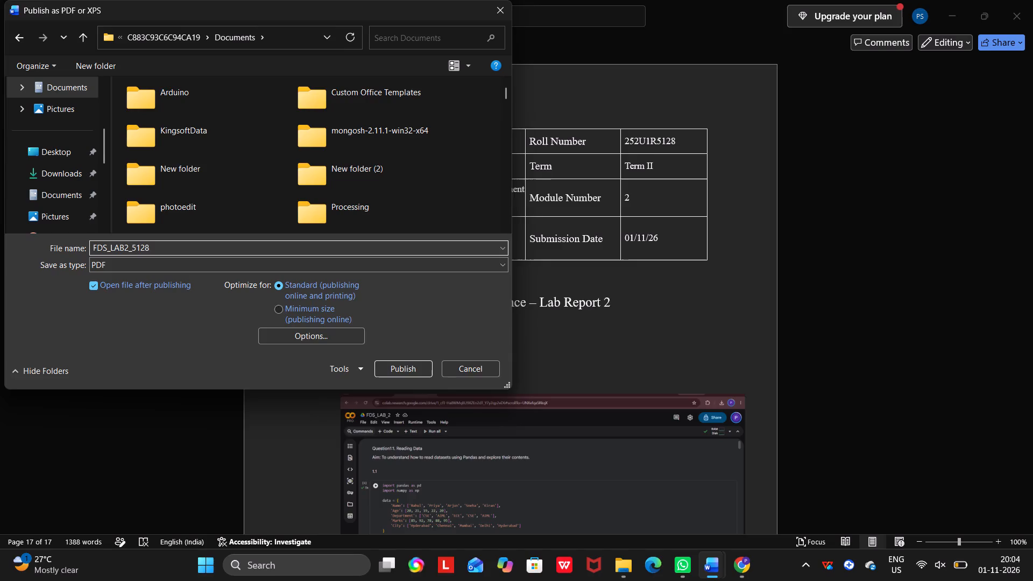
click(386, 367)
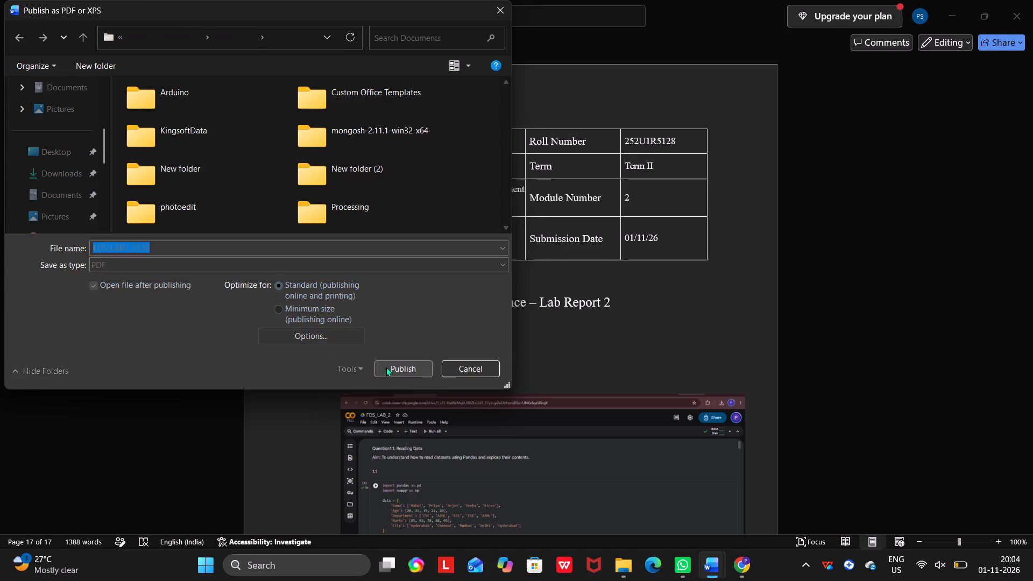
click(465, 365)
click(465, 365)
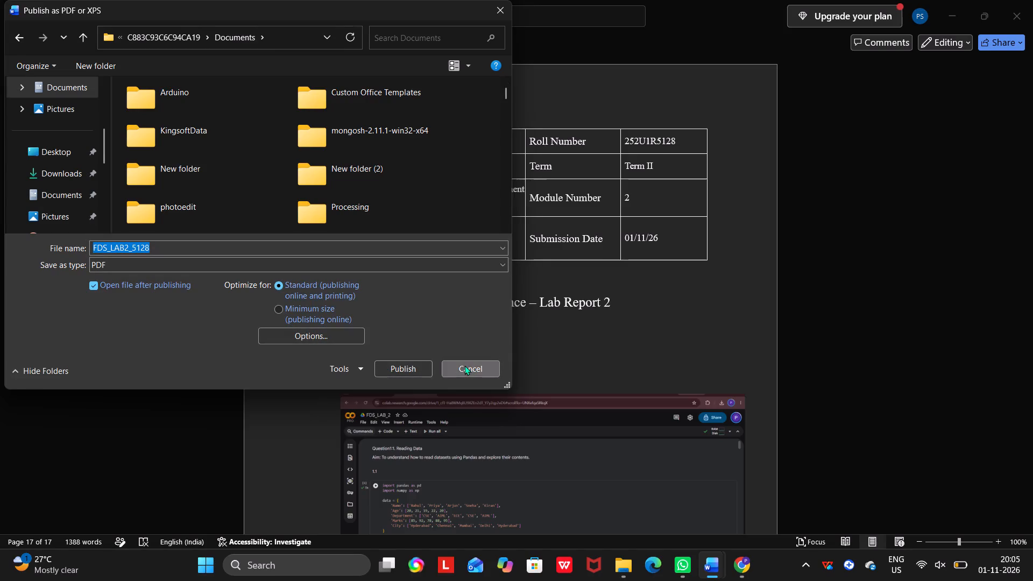
Add a "Colab Link:" label on its own line after the 3.14 explanation at the document's end and start a new line.
scroll(465, 365, down, 17)
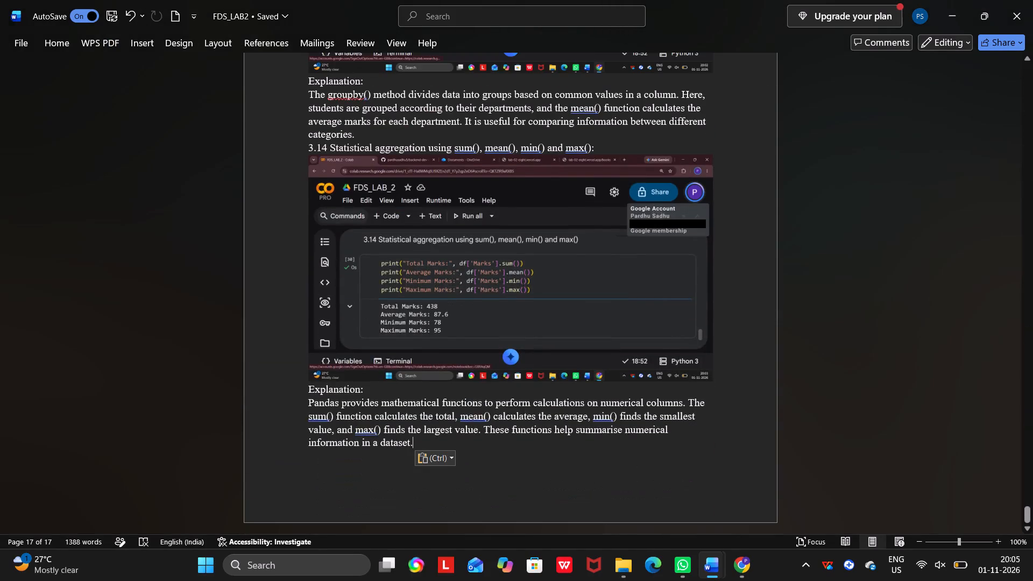
key(Return)
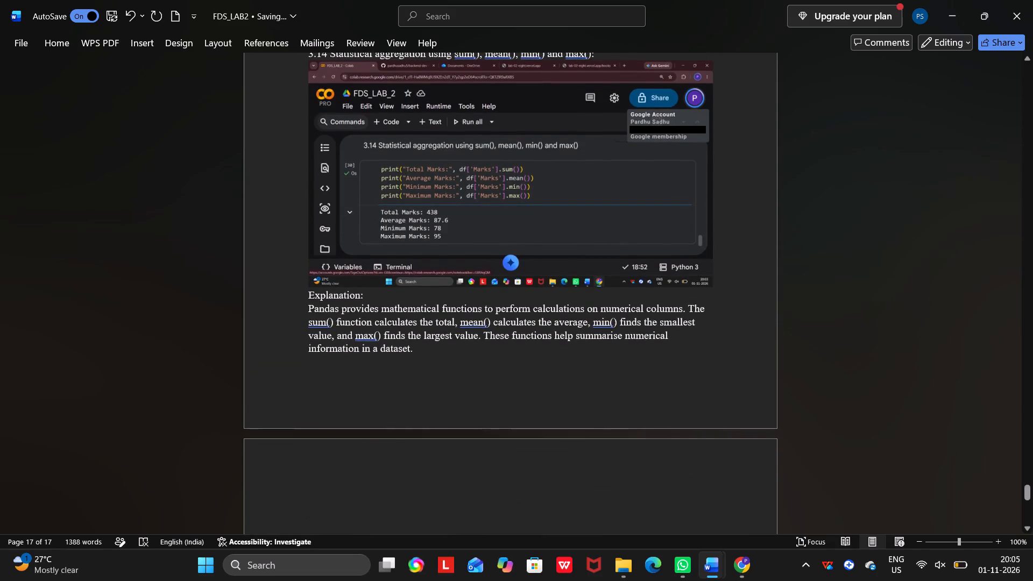
text(ollab)
key(space)
key(BackSpace)
key(BackSpace)
key(BackSpace)
key(BackSpace)
text(ab)
key(space)
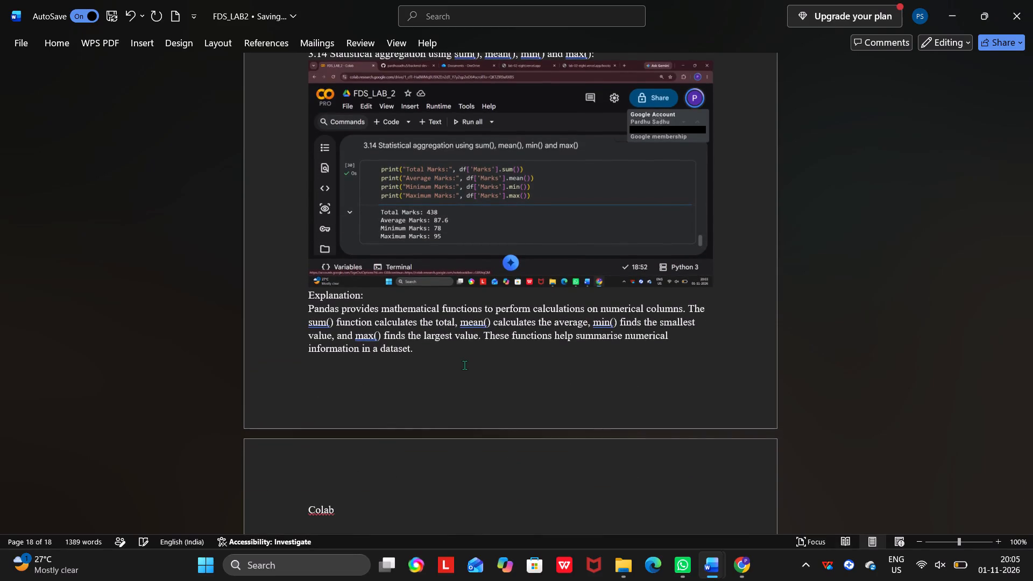
text(inl)
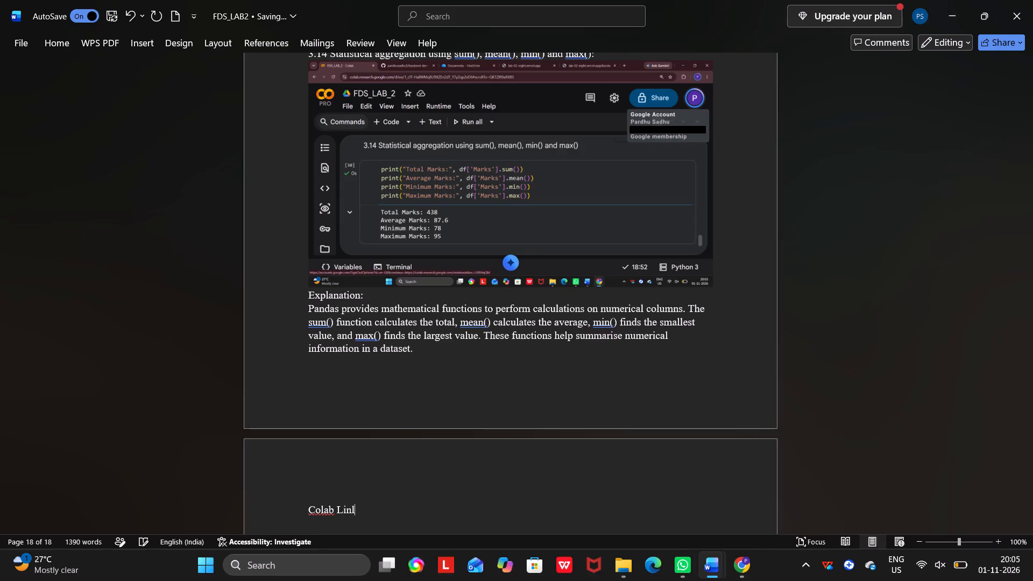
key(BackSpace)
key(k)
key(shift+colon)
key(Return)
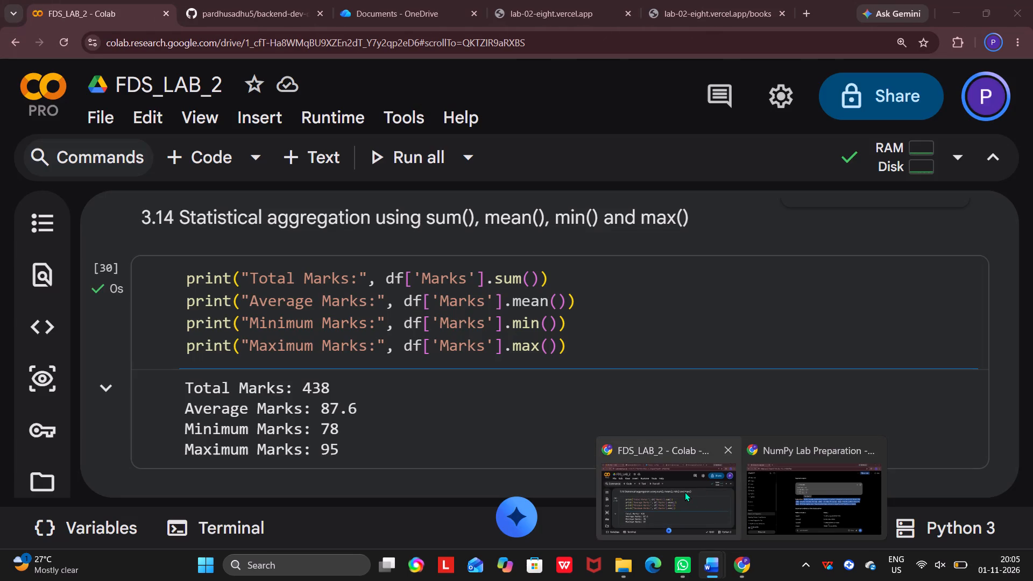
In Chrome, set the FDS_LAB_2 Colab notebook's general access to "Anyone with the link" and copy its sharing link.
click(685, 492)
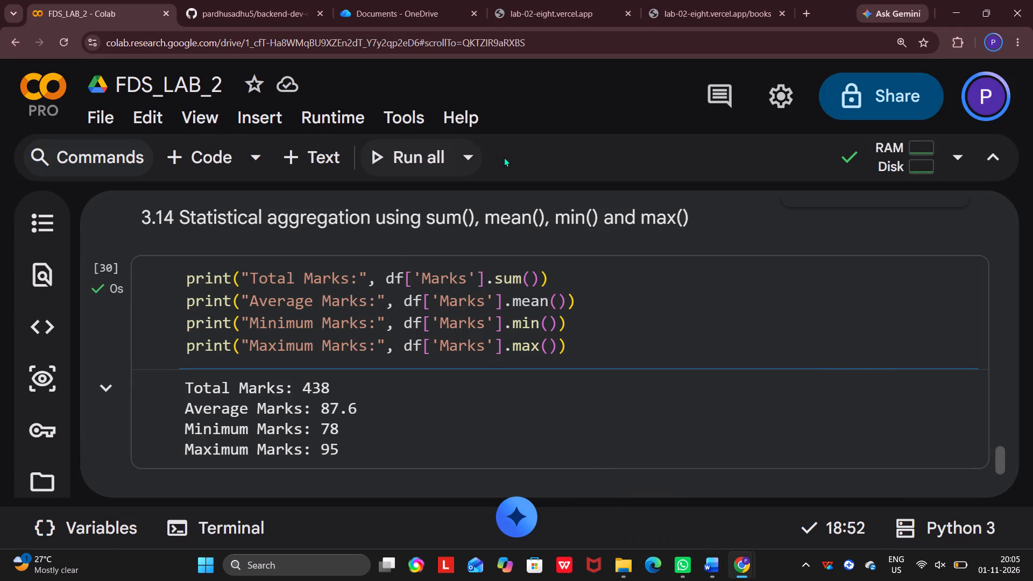
key(ctrl+minus)
key(ctrl+minus)
key(ctrl+minus)
key(ctrl+minus)
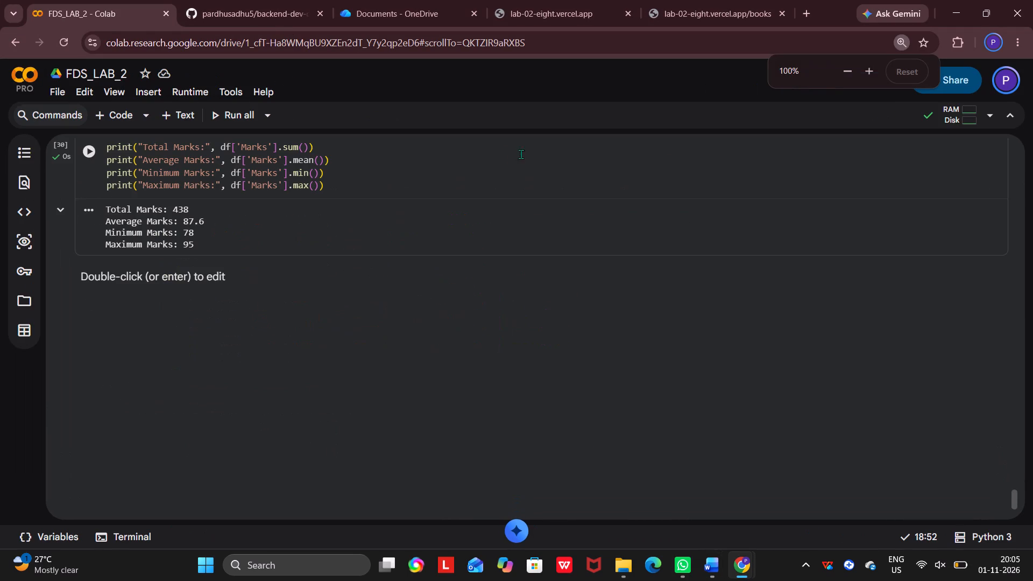
click(857, 258)
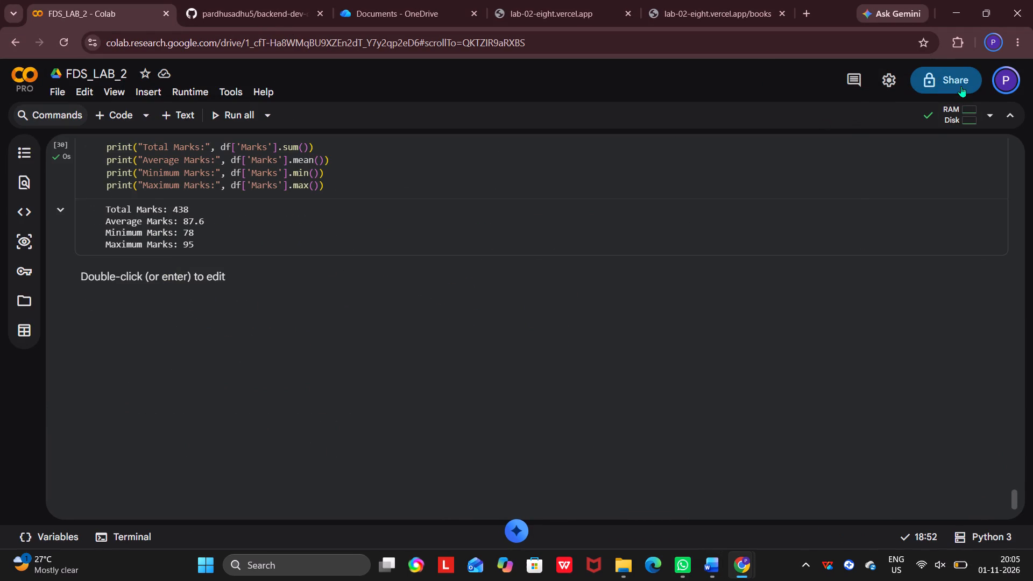
click(961, 86)
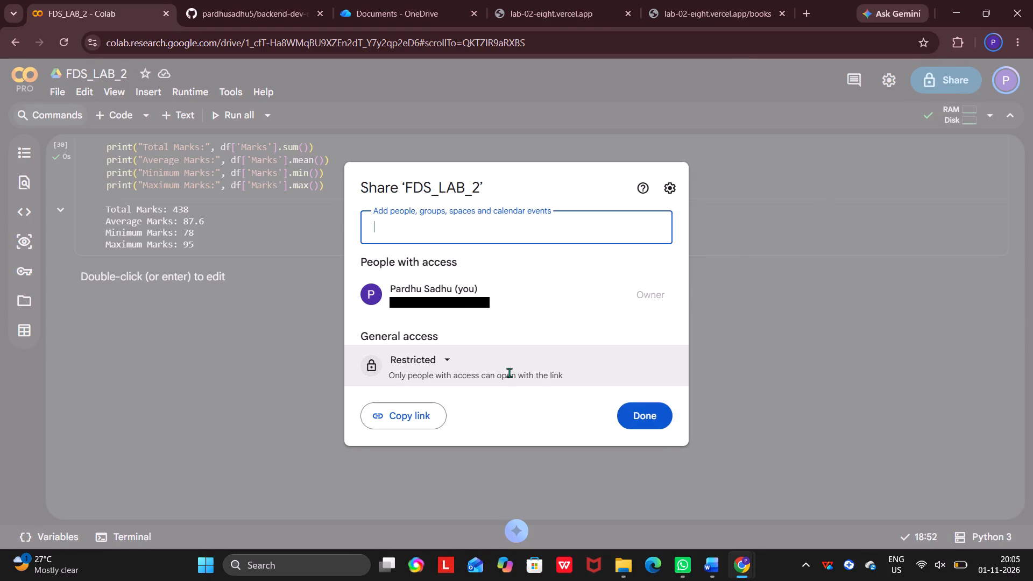
click(444, 363)
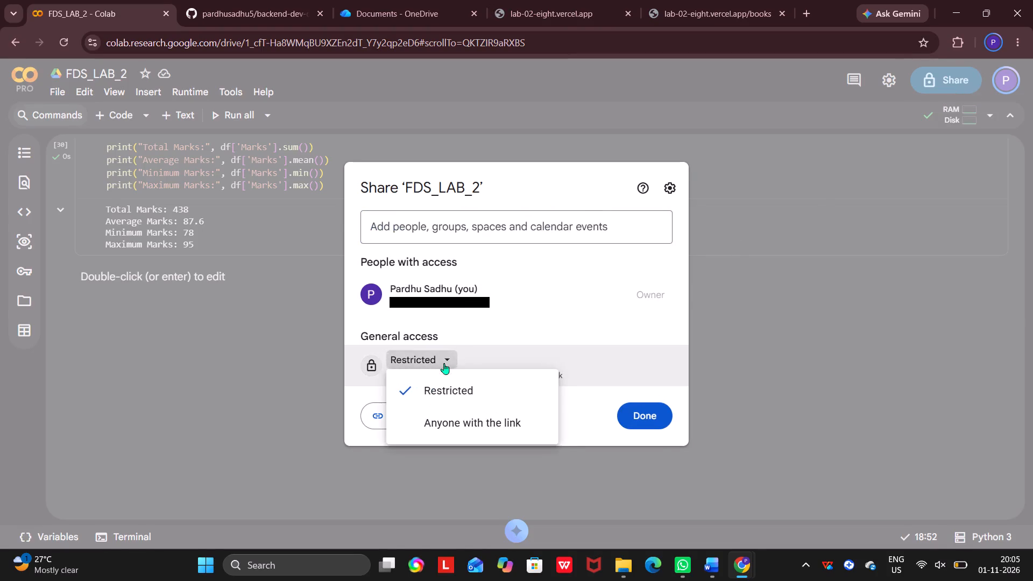
click(480, 427)
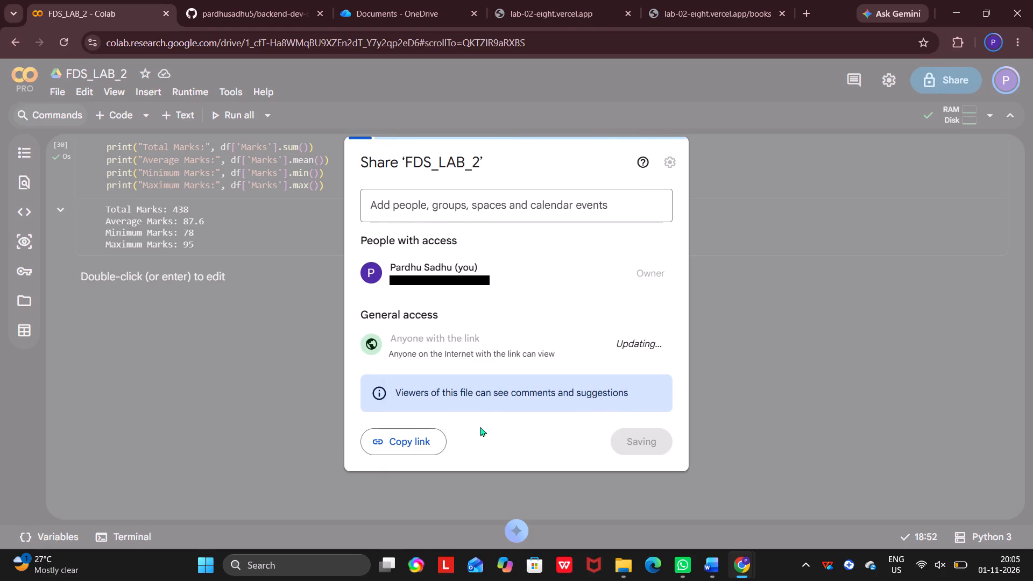
click(422, 444)
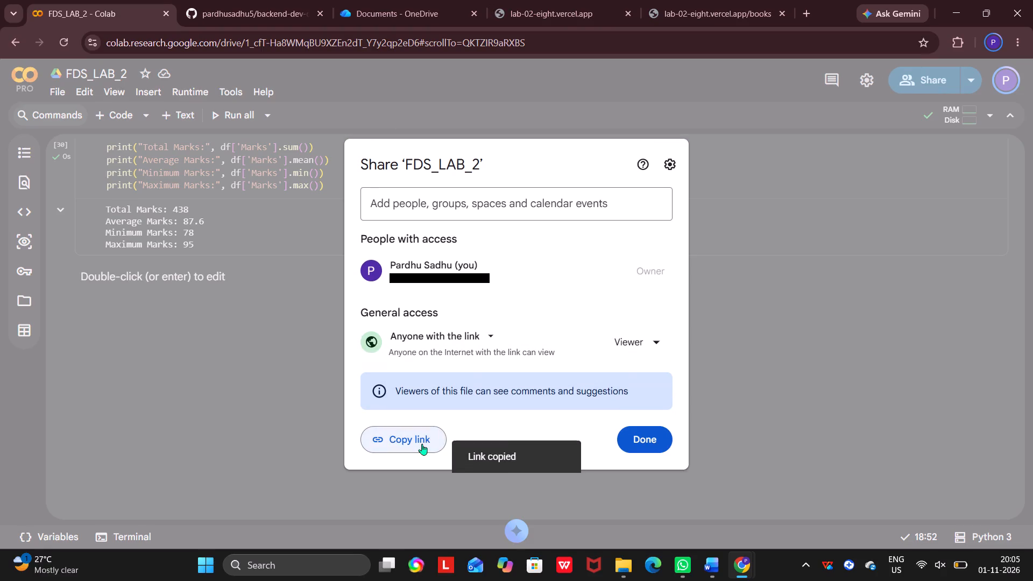
click(648, 436)
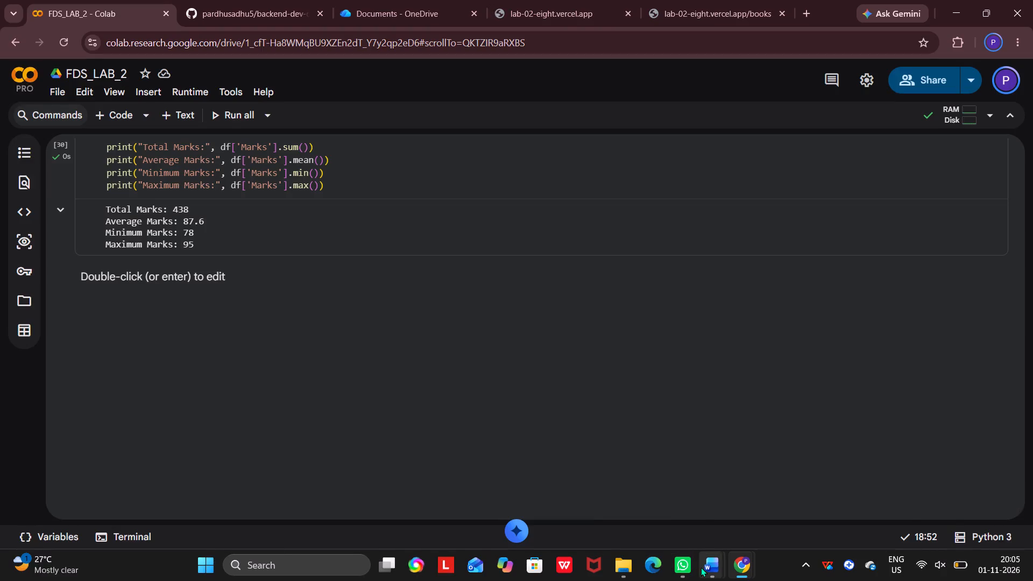
Paste the sharing link below the "Colab Link:" label in Word and turn it into a hyperlink to that same address.
click(946, 504)
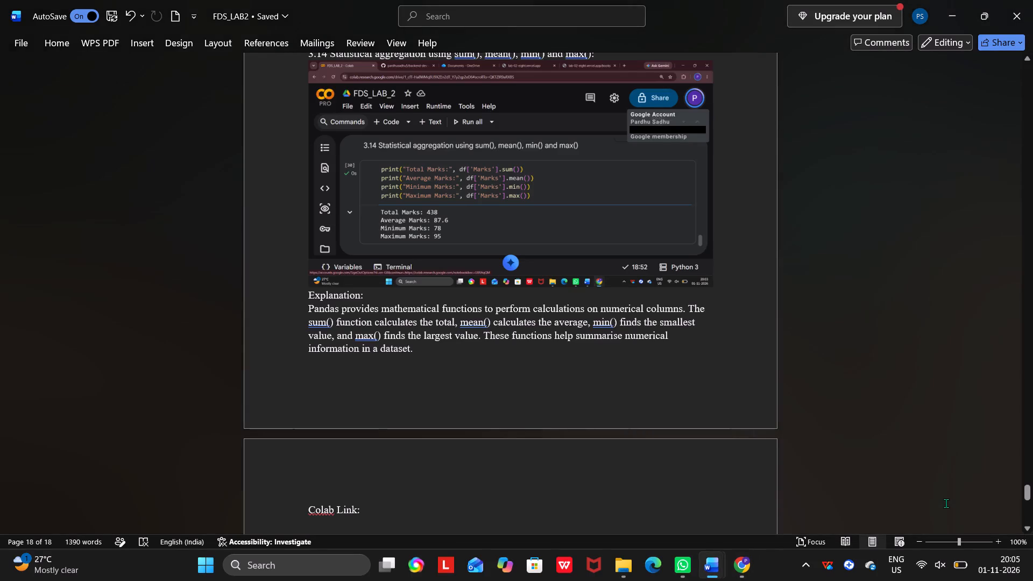
key(ctrl+v)
drag(583, 510, 315, 499)
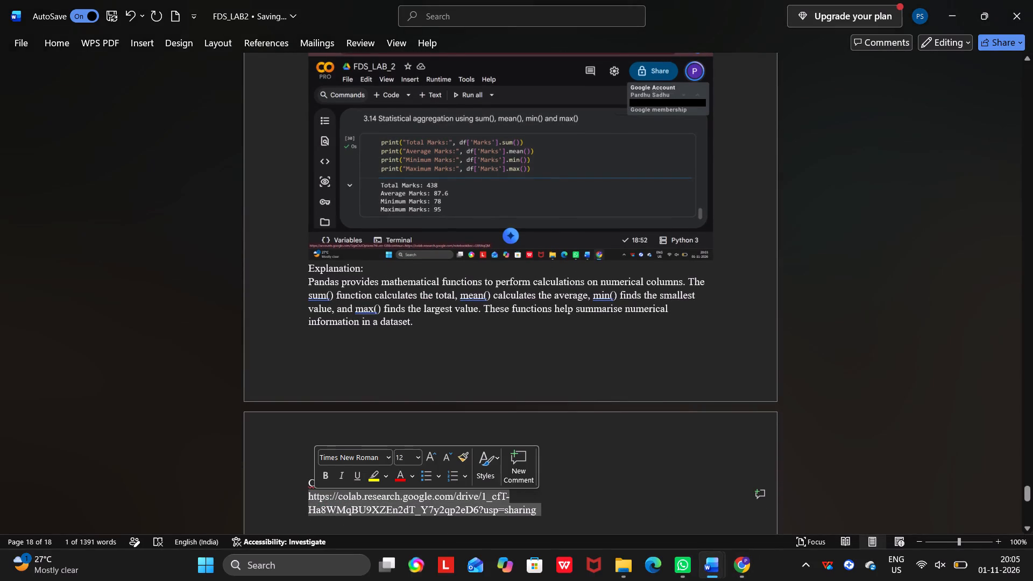
click(141, 38)
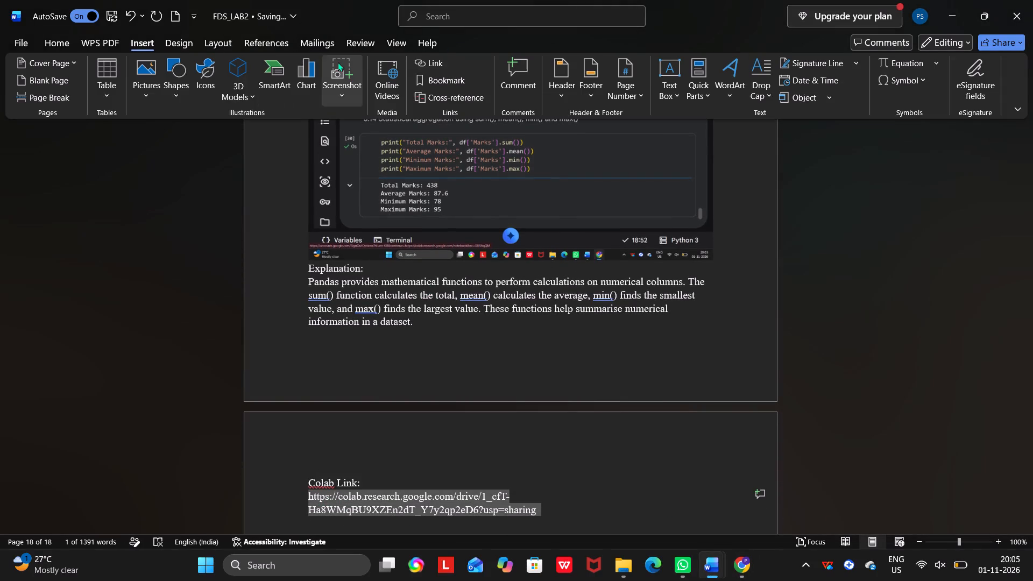
click(441, 61)
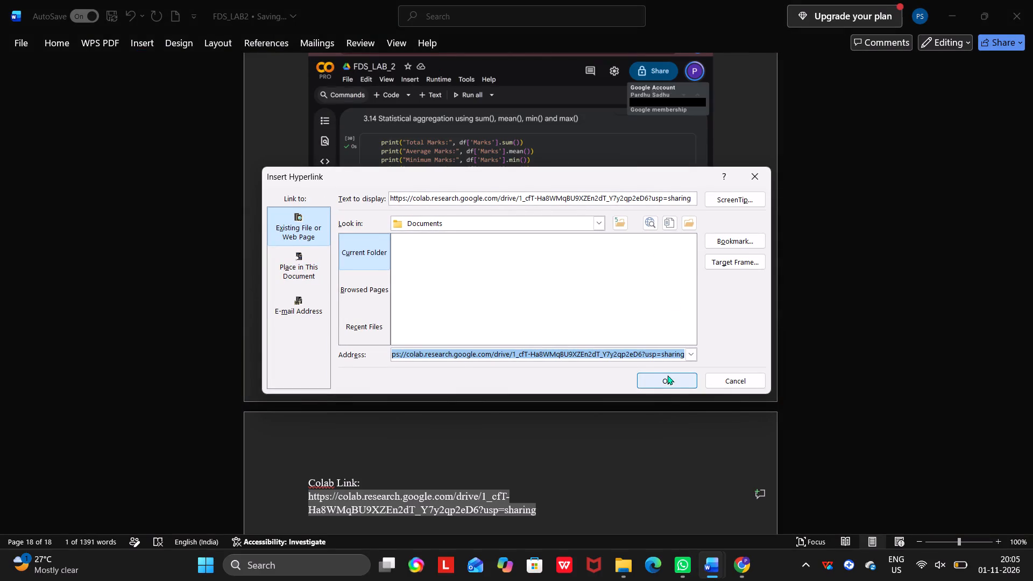
click(668, 375)
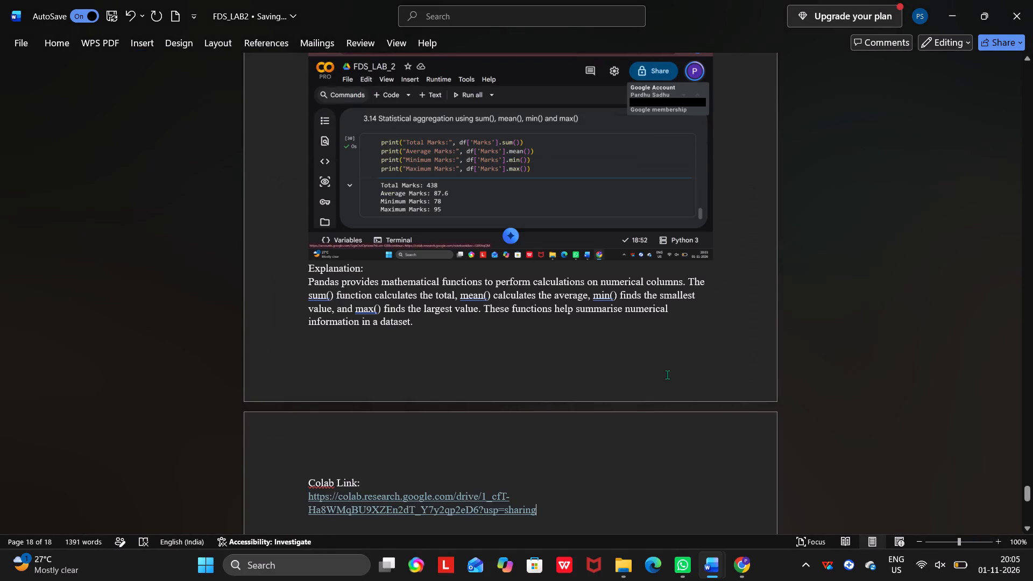
Export the Word report as a PDF named FDS_LAB2_5128 in the OneDrive Documents folder, with standard optimization.
scroll(668, 375, up, 2)
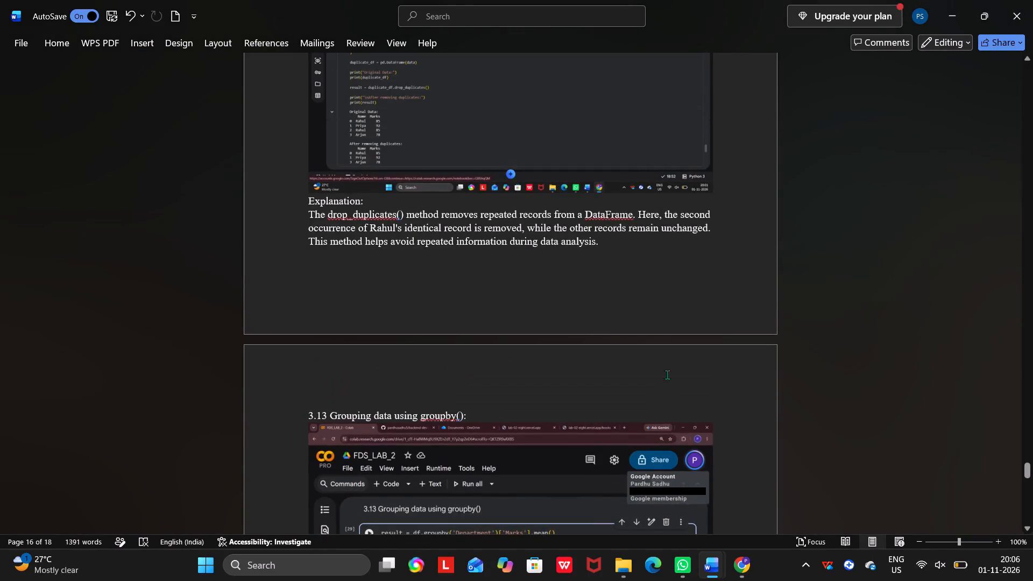
scroll(668, 375, down, 3)
scroll(668, 375, up, 2)
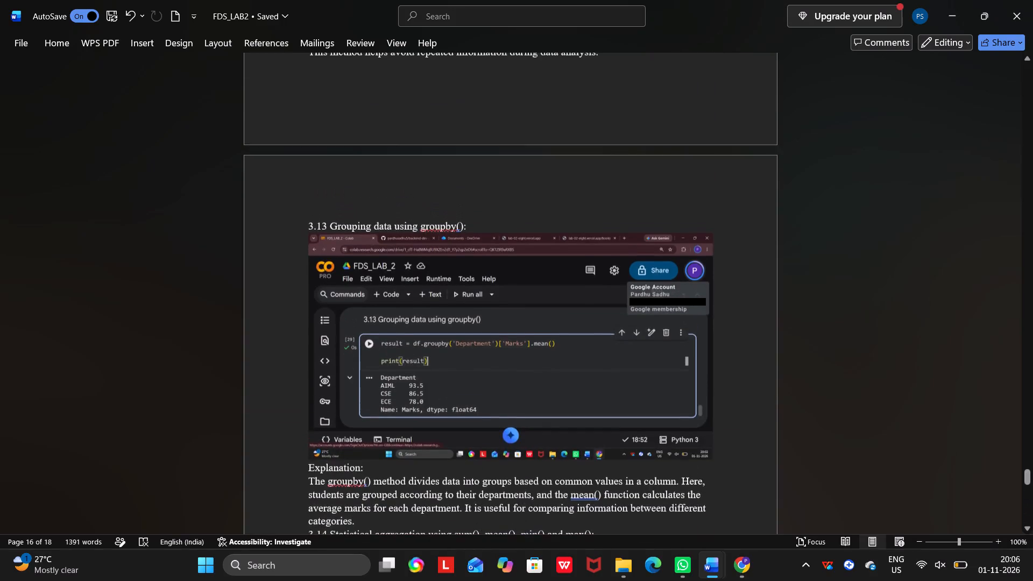
click(22, 50)
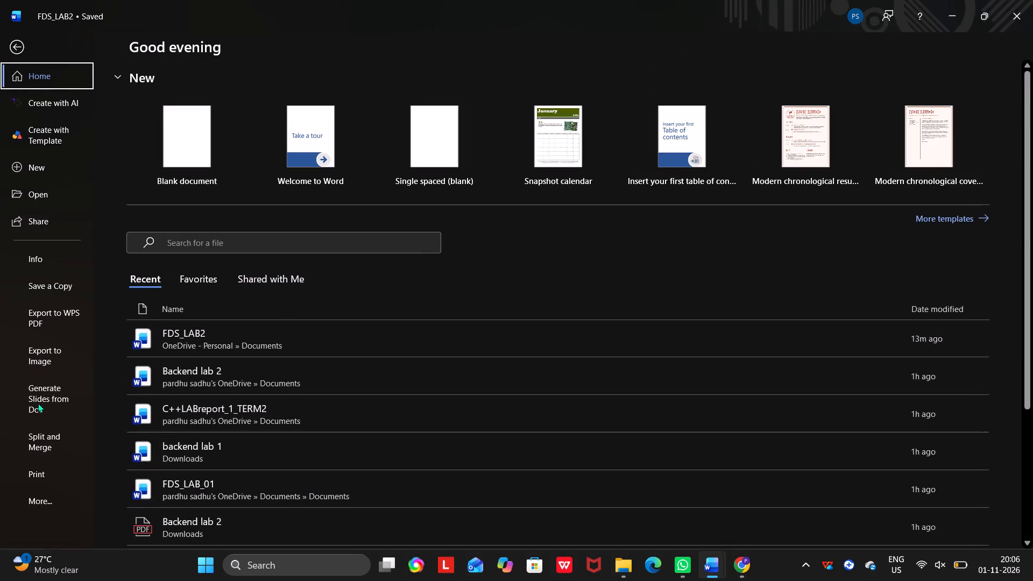
click(49, 499)
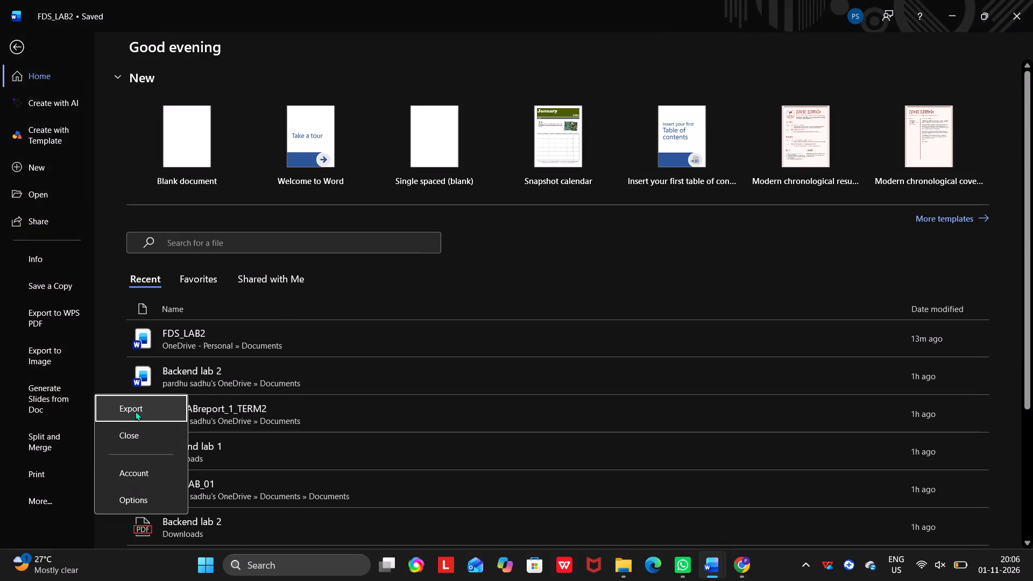
click(136, 411)
click(356, 194)
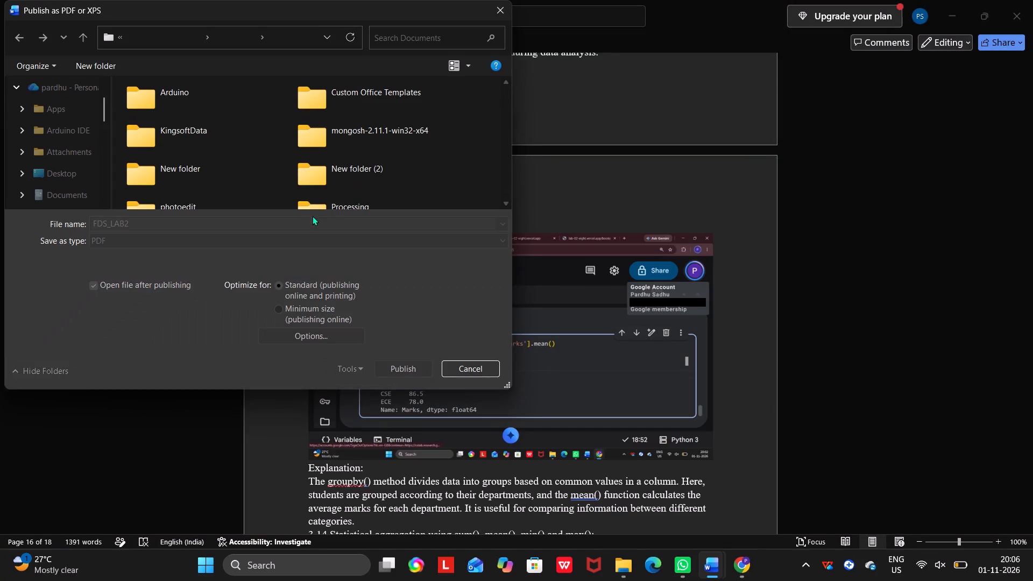
click(267, 223)
click(267, 223)
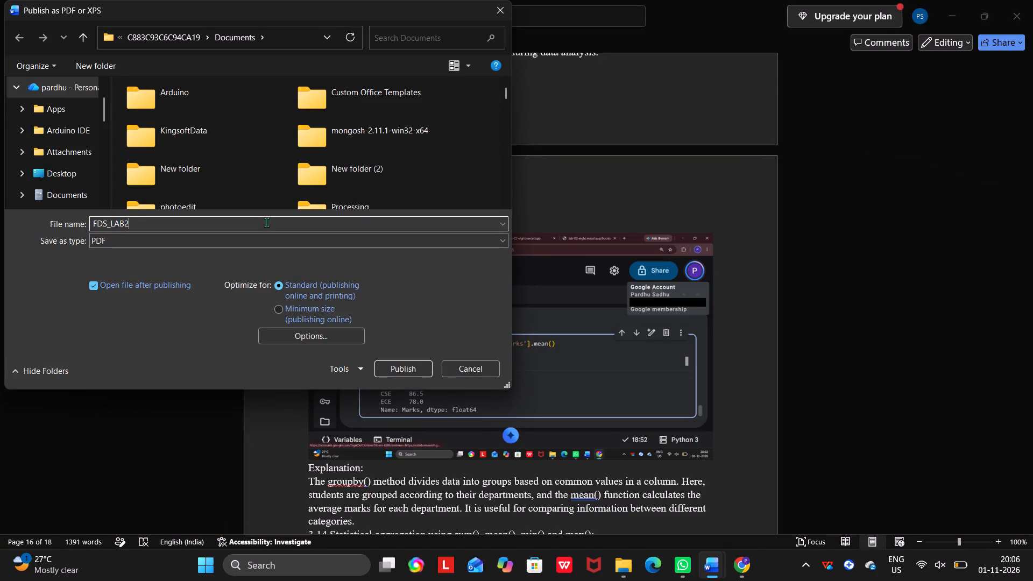
text(_5128)
click(413, 366)
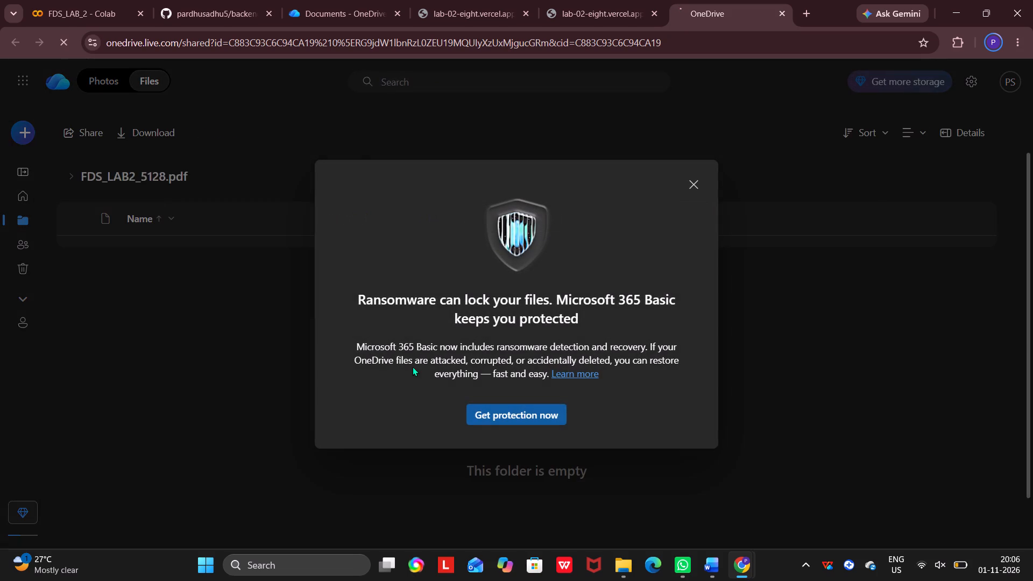
In Chrome, dismiss the OneDrive ransomware protection offer and download FDS_LAB2_5128.pdf to the computer.
click(702, 185)
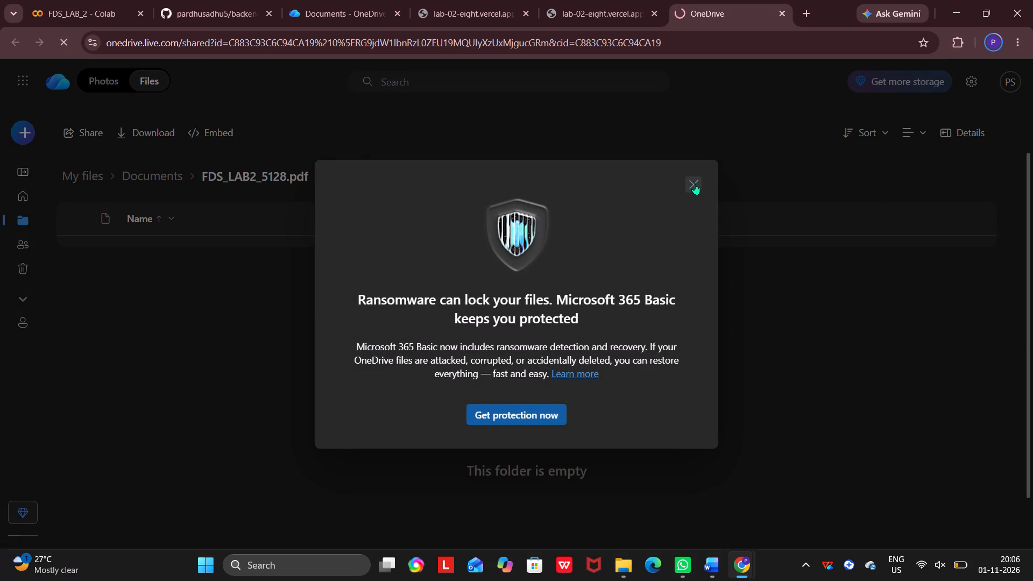
click(695, 183)
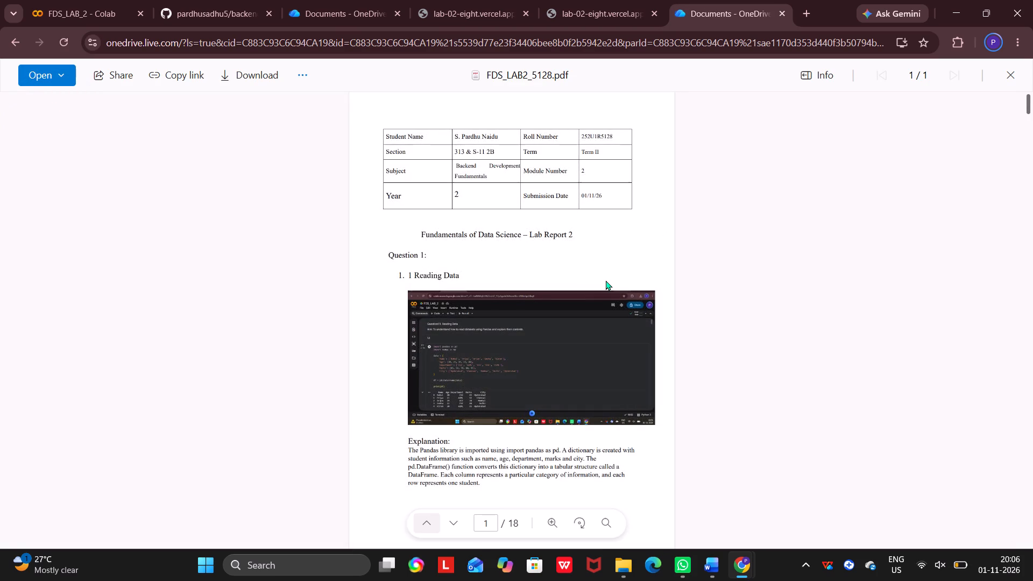
click(249, 68)
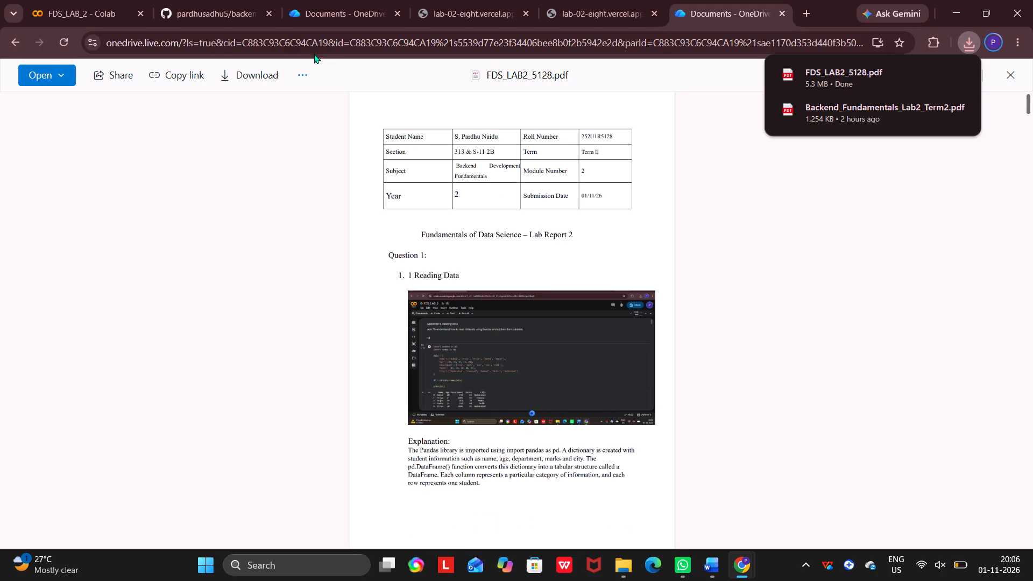
Open the Aurora University student portal in a new browser tab and go to its Assessments section.
click(804, 10)
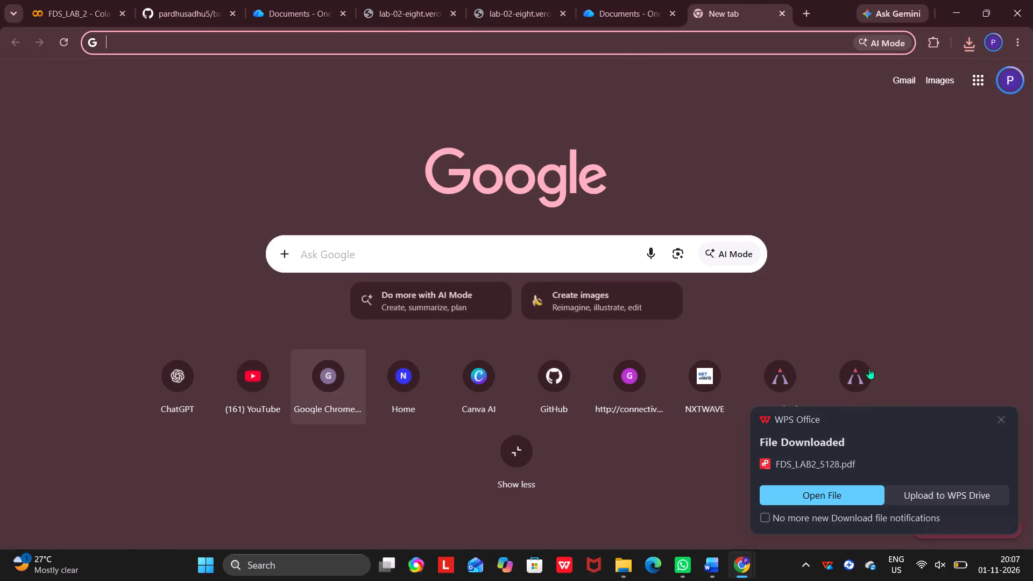
click(862, 374)
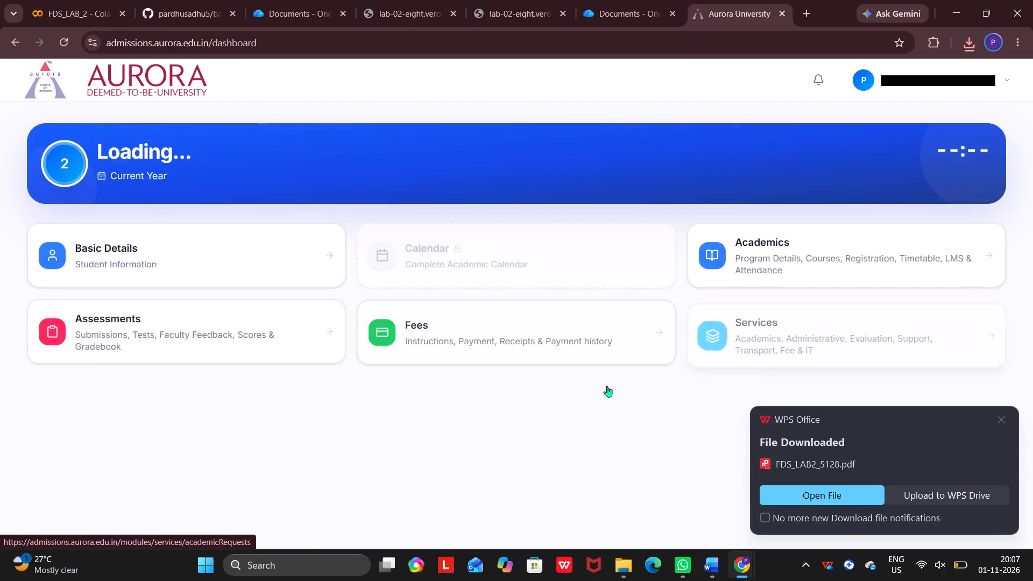
click(176, 366)
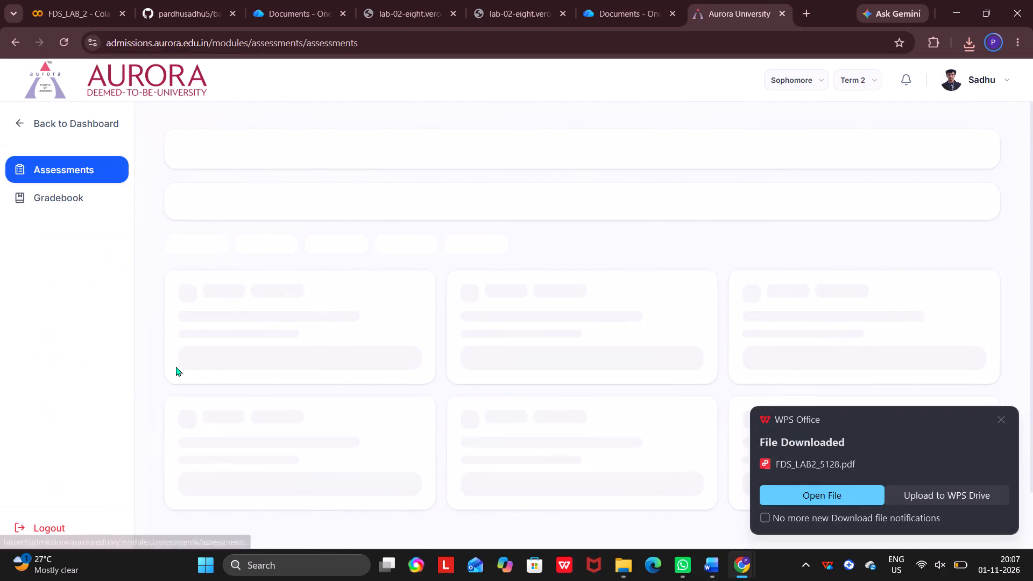
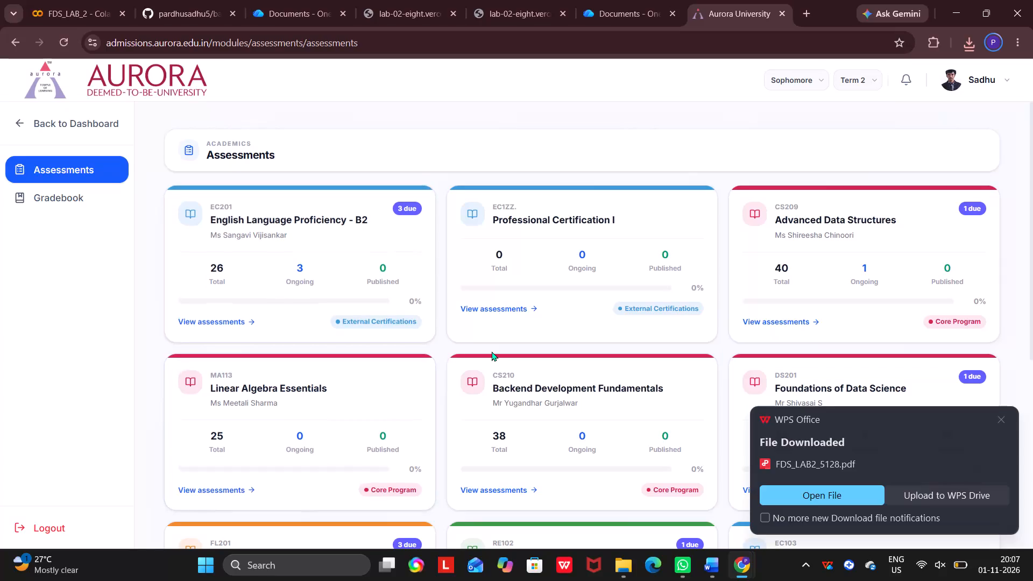
Dismiss the WPS Office download notification and open the assessments of the Foundations of Data Science course.
click(1000, 415)
click(851, 448)
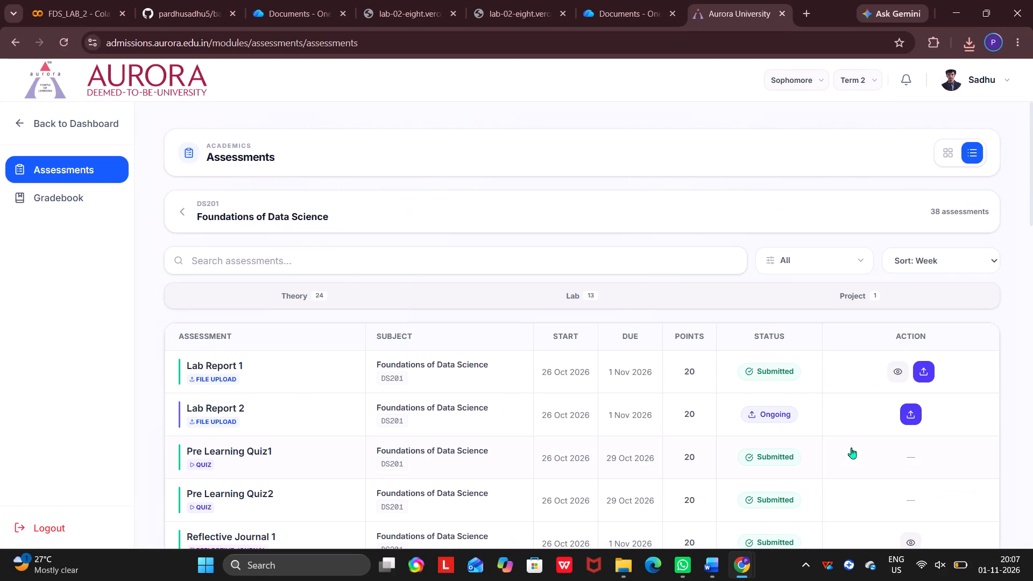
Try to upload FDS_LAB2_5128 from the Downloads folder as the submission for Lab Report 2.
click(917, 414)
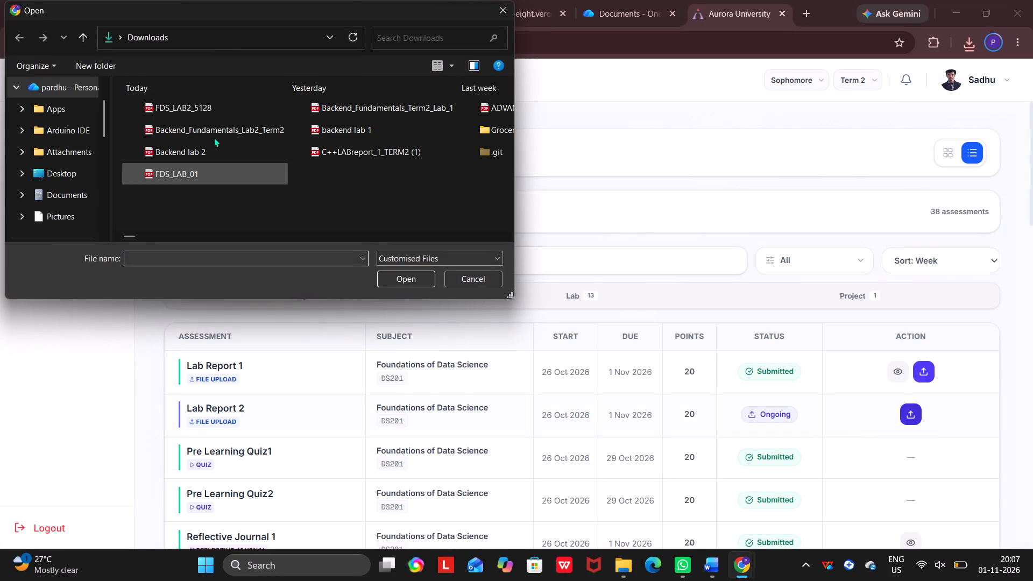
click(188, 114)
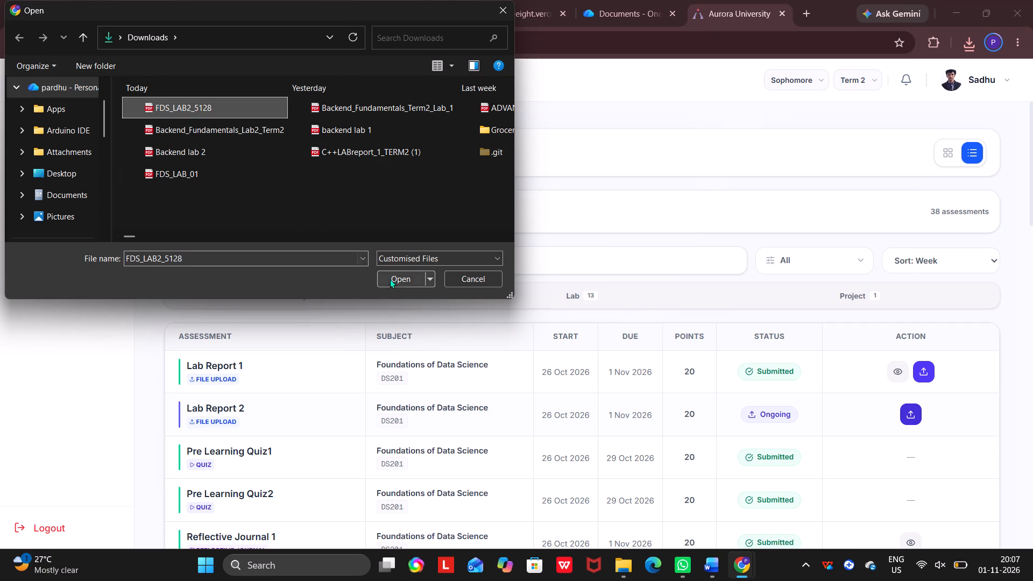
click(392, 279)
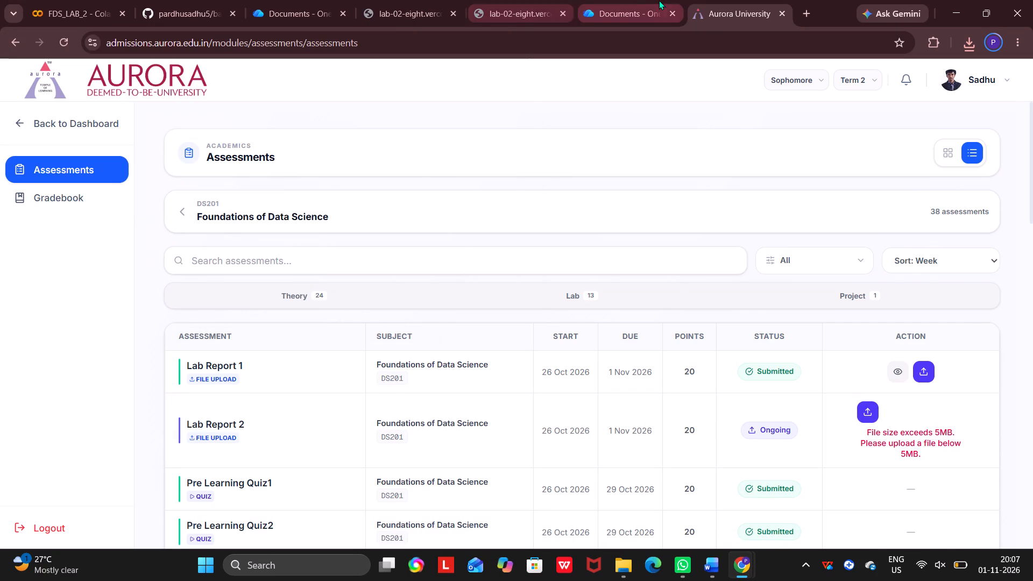
Search Google for "compress pdf" in a new browser tab and open iLovePDF's Compress PDF page.
click(808, 1)
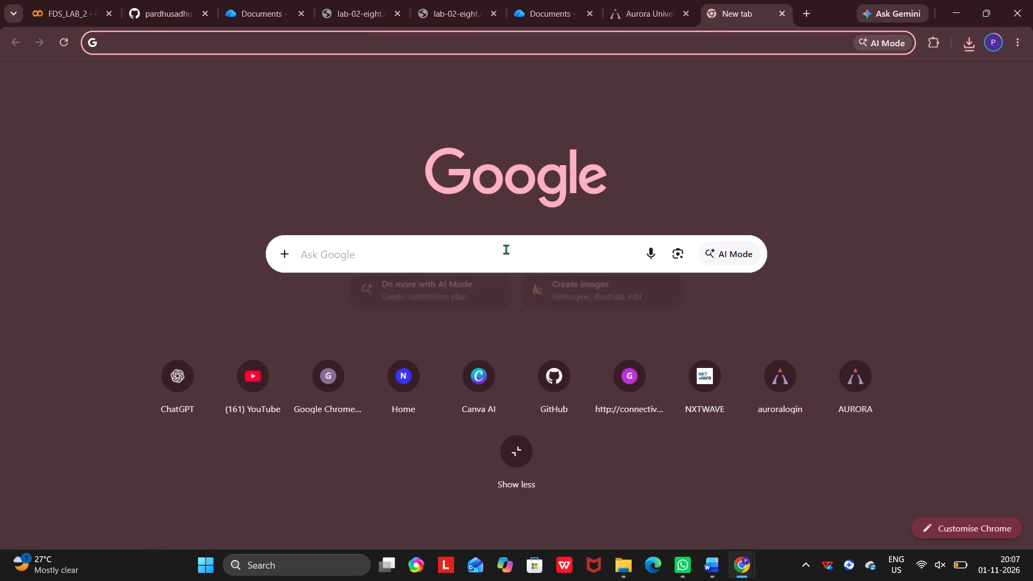
click(506, 250)
text(com)
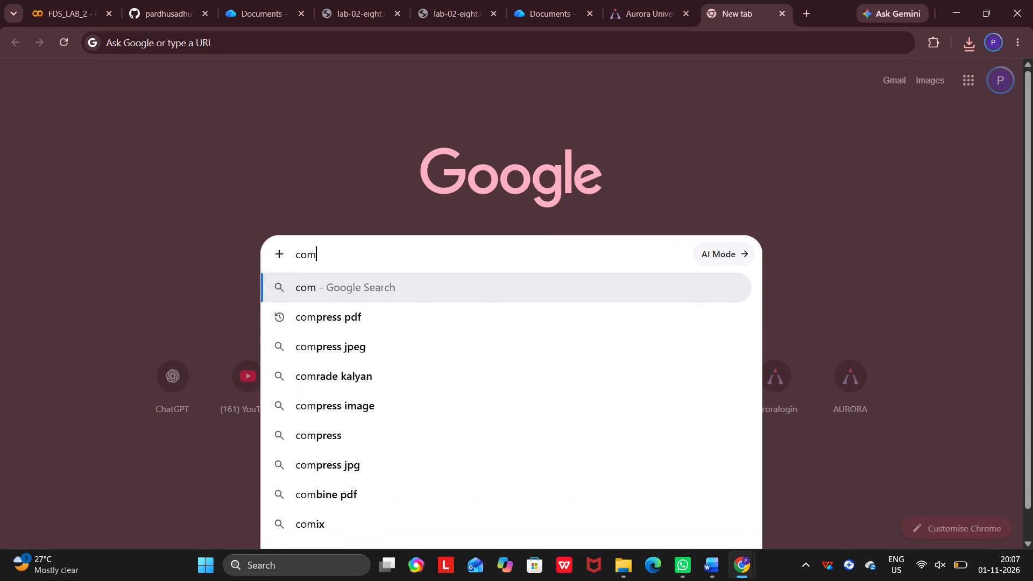
click(303, 326)
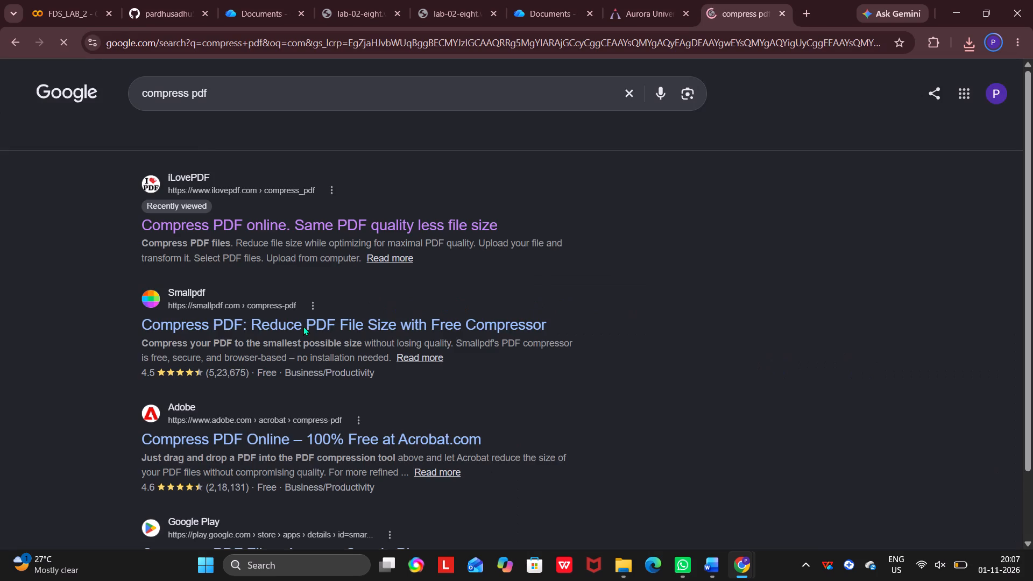
click(276, 225)
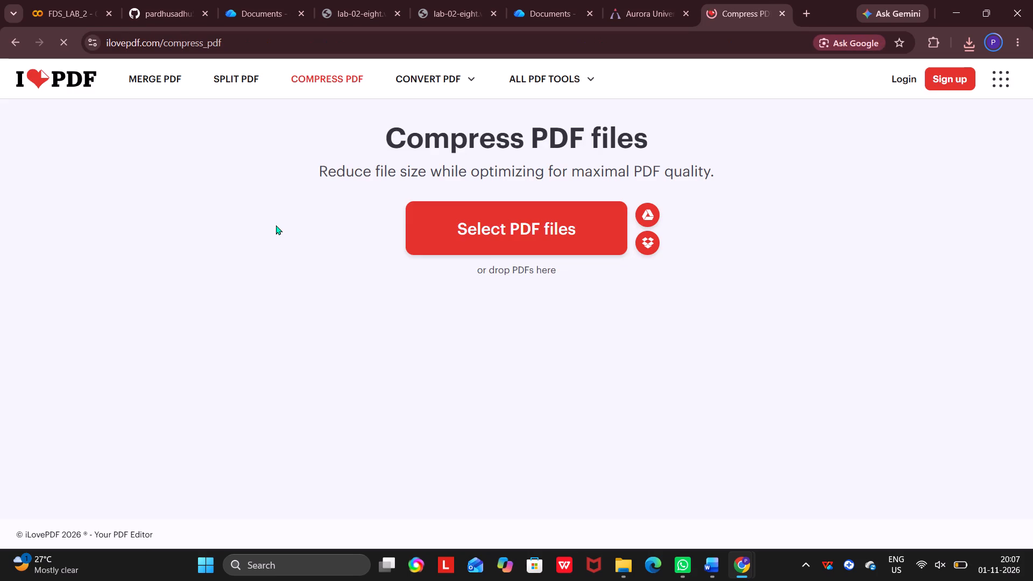
Compress FDS_LAB2_5128 from the Downloads folder at the recommended compression level and download the compressed PDF.
click(434, 211)
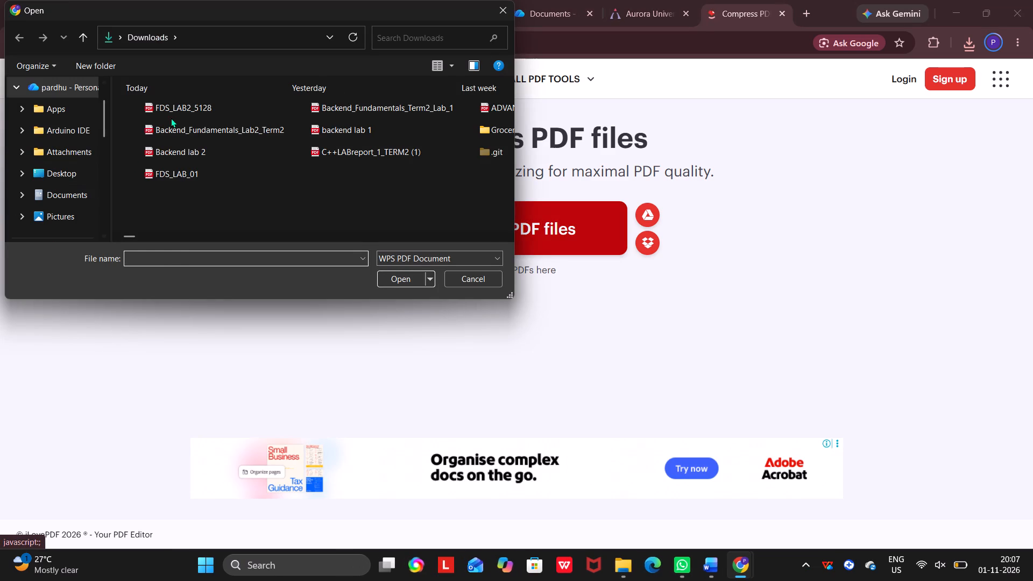
click(199, 102)
click(398, 275)
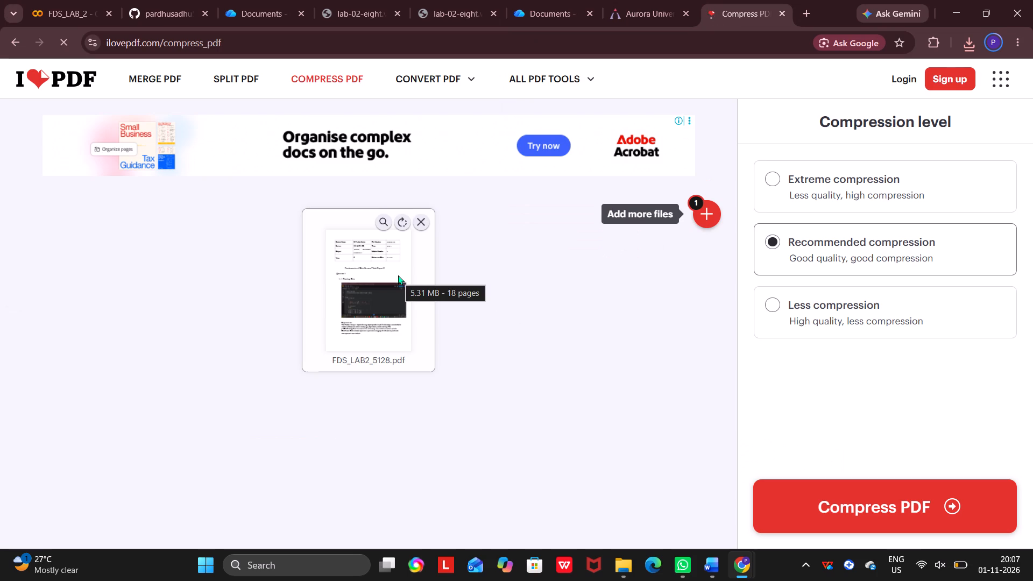
click(842, 501)
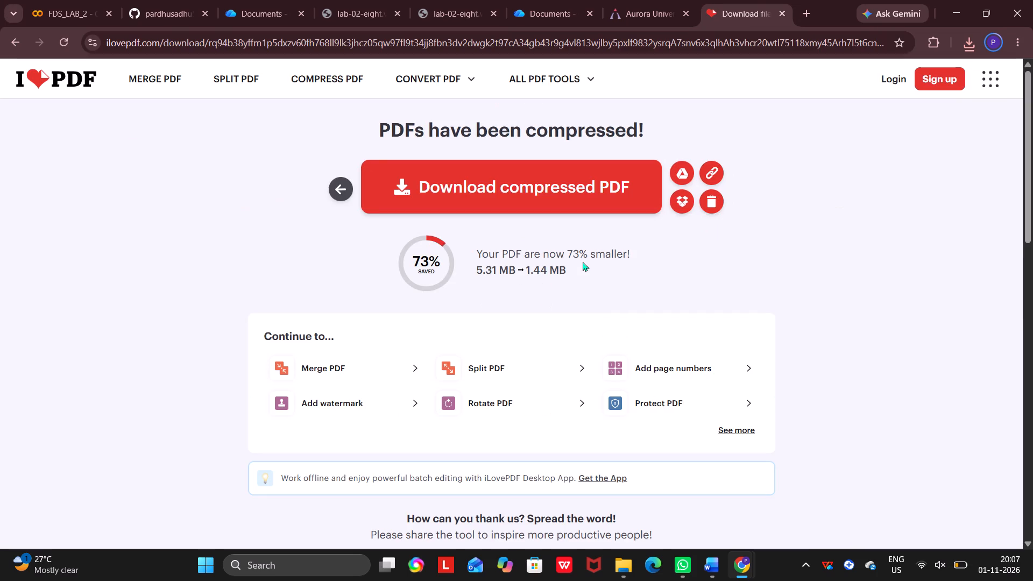
click(530, 192)
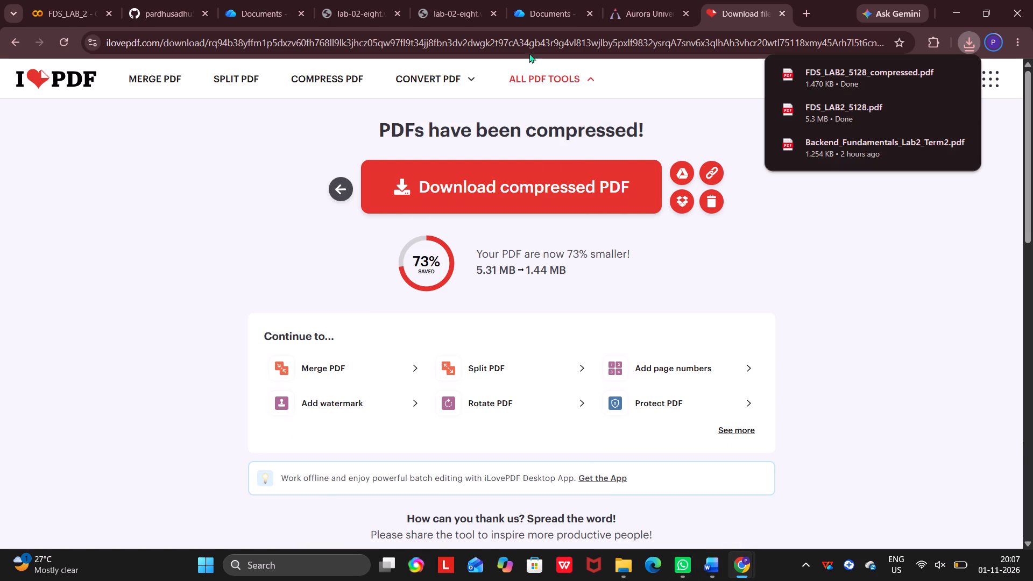
Back in the Aurora University portal, upload FDS_LAB2_5128_compressed from the Downloads folder for Lab Report 2.
click(609, 10)
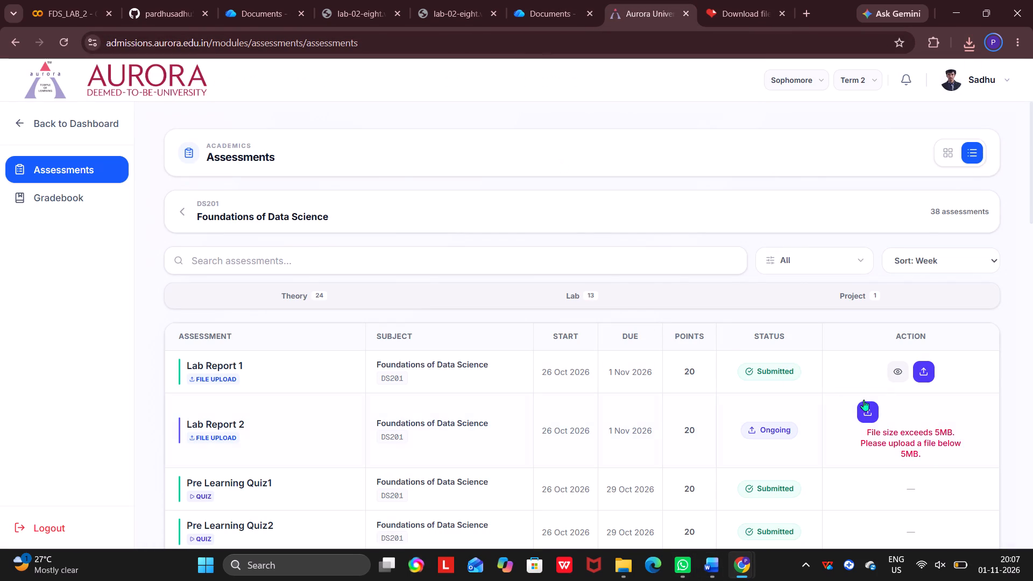
click(866, 406)
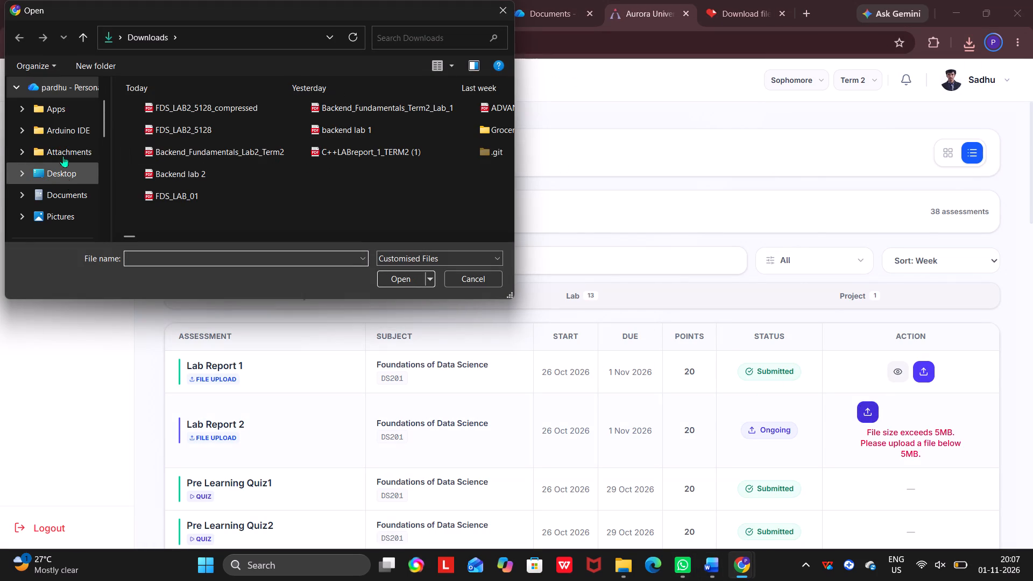
click(194, 110)
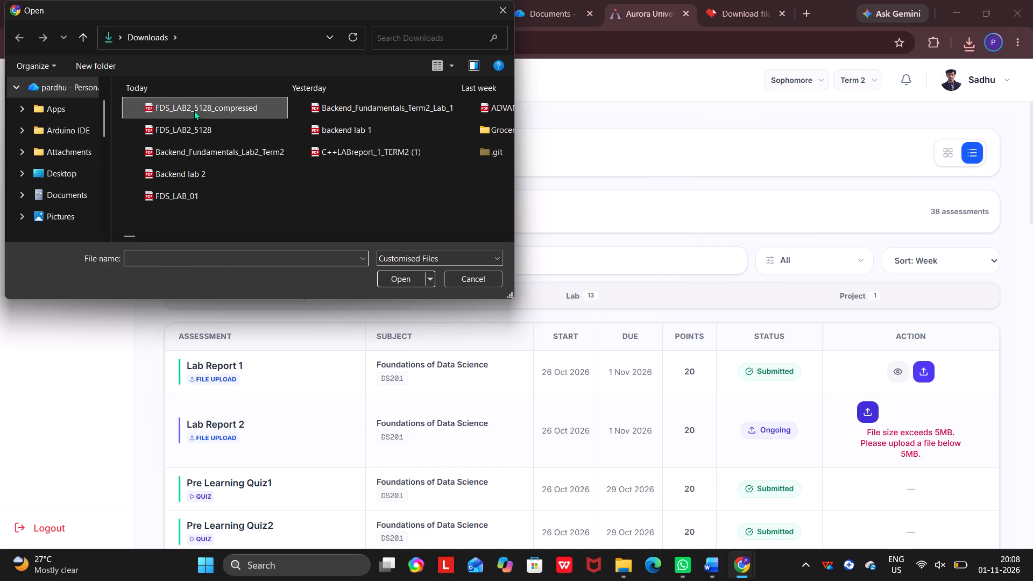
Confirm FDS_LAB2_5128_compressed as the file to upload for the Foundations of Data Science Lab Report 2.
click(390, 279)
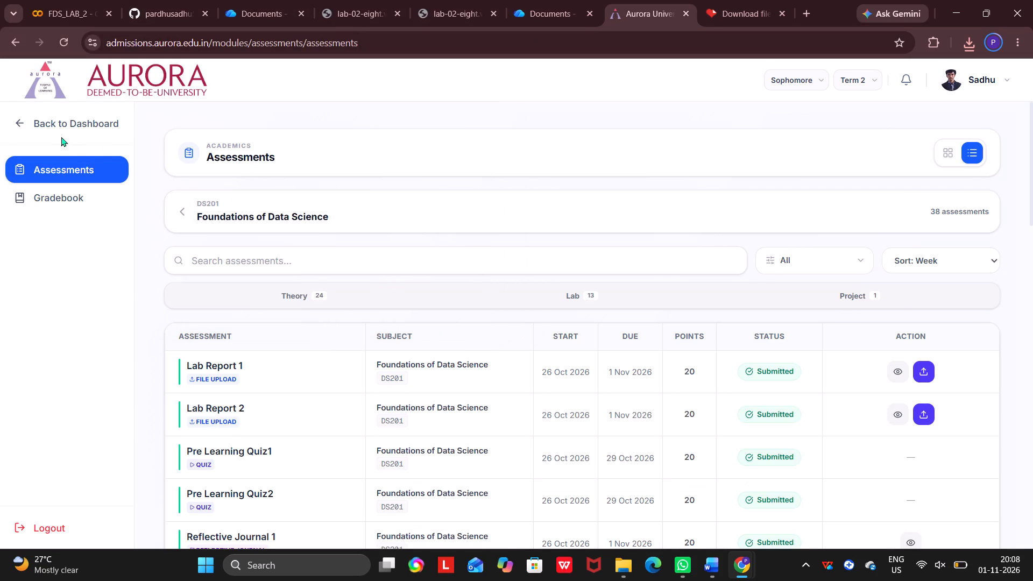
Switch to the Advanced Data Structures assessments and check the details of Lab Report 2.
click(182, 210)
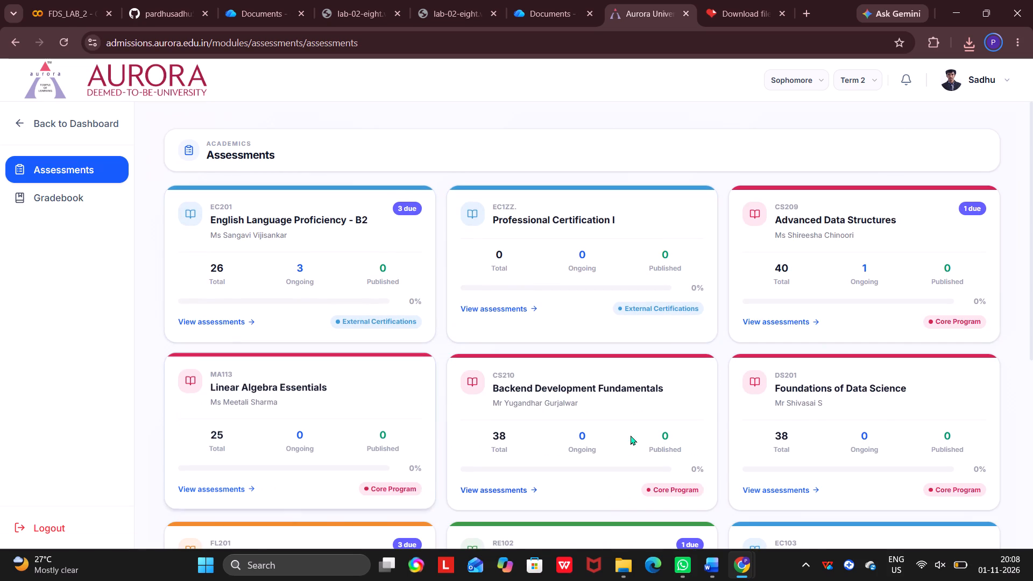
scroll(778, 437, down, 3)
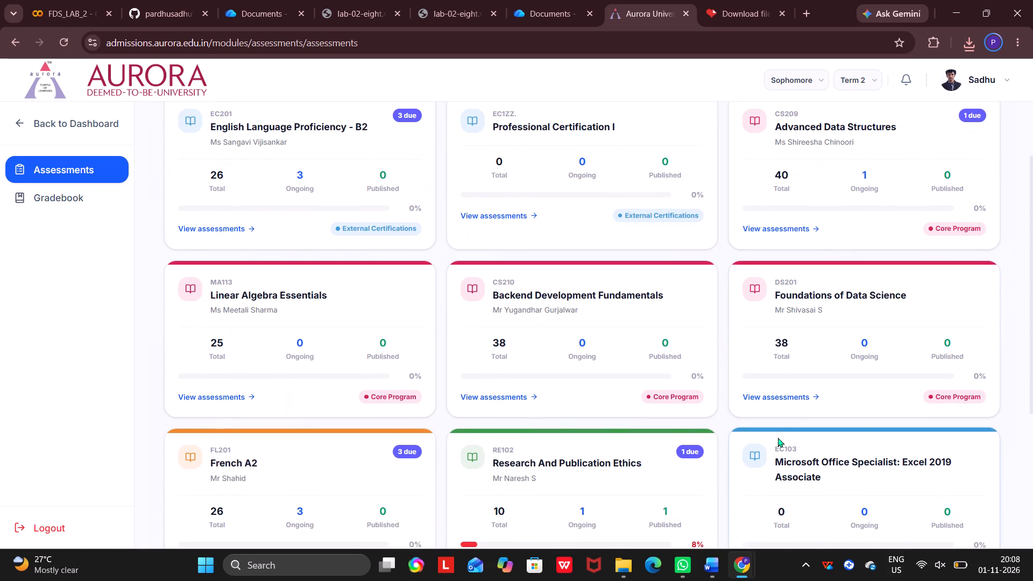
scroll(778, 437, up, 1)
click(902, 245)
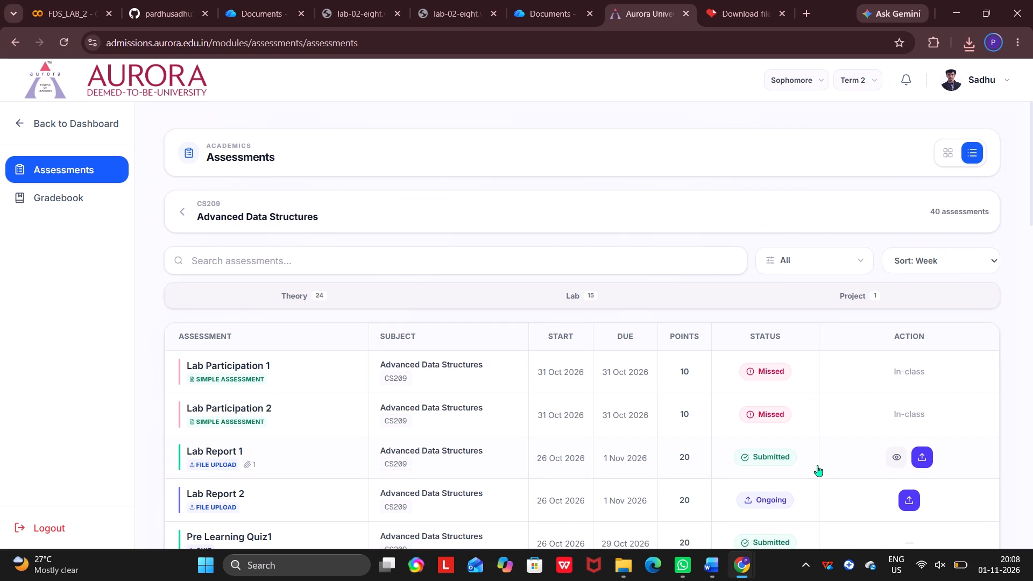
click(739, 501)
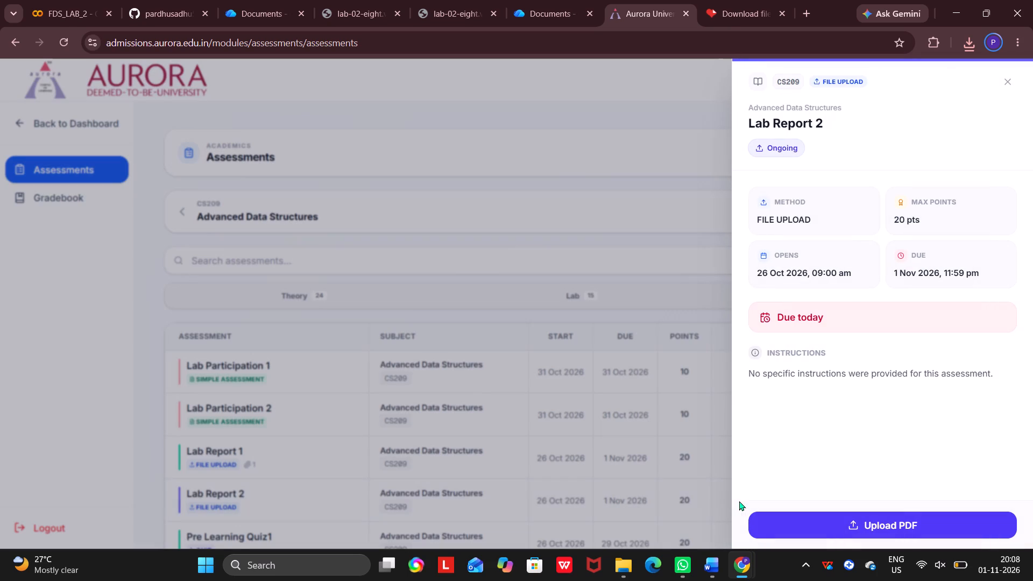
click(480, 394)
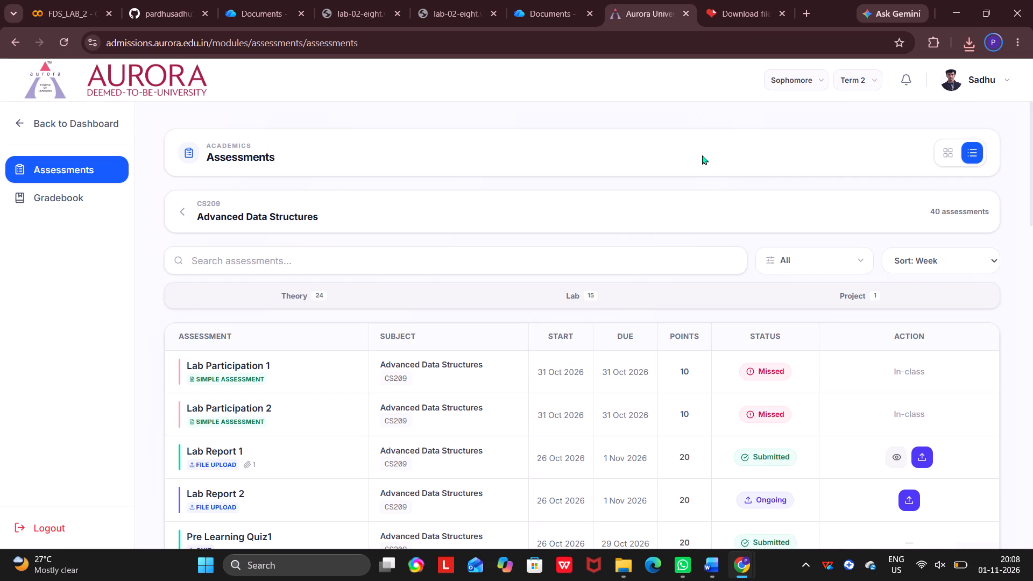
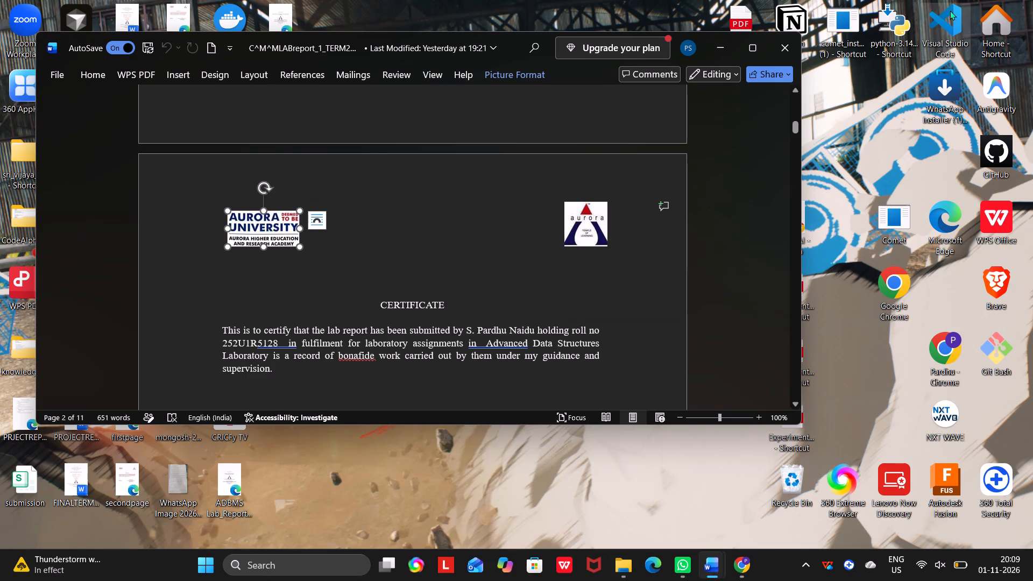
Minimise the Word lab report window to clear the desktop and lock the computer.
click(709, 48)
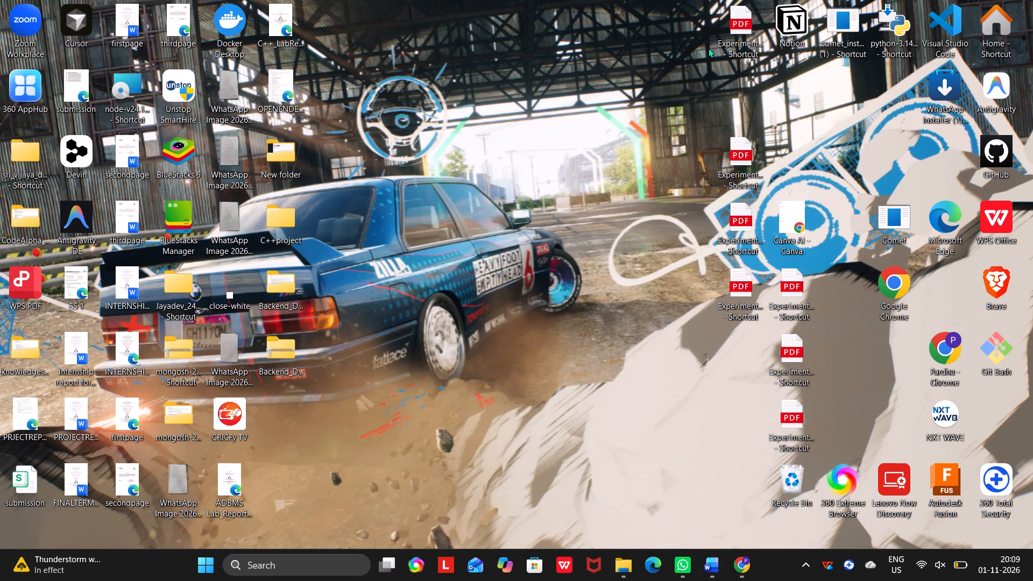
key(super+l)
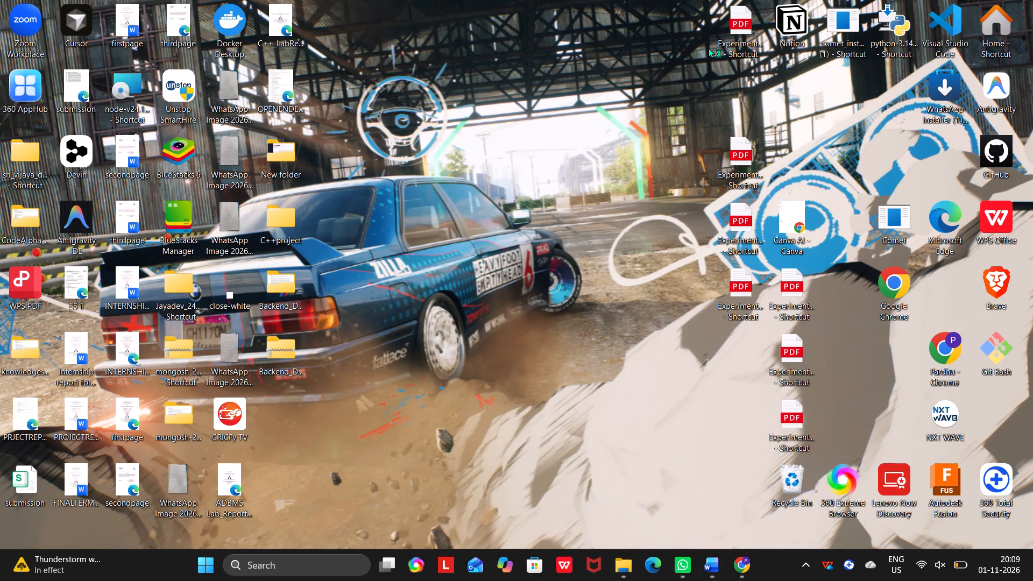